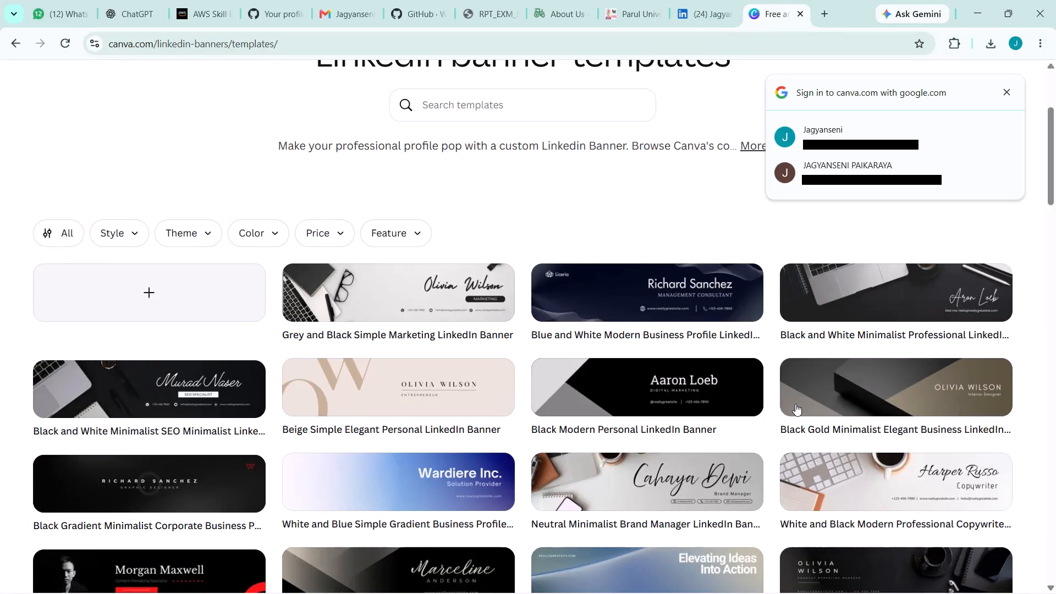
# Browse the LinkedIn banner templates and open the Black Elegant Modern Personal LinkedIn Banner.
pyautogui.scroll(-1, 796, 405)
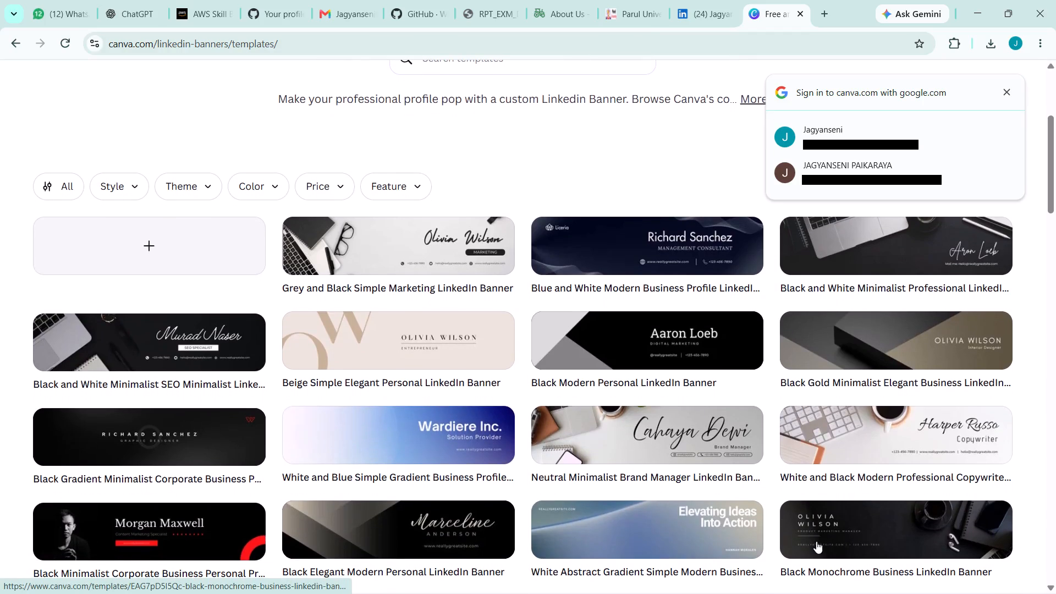
pyautogui.scroll(-3, 835, 522)
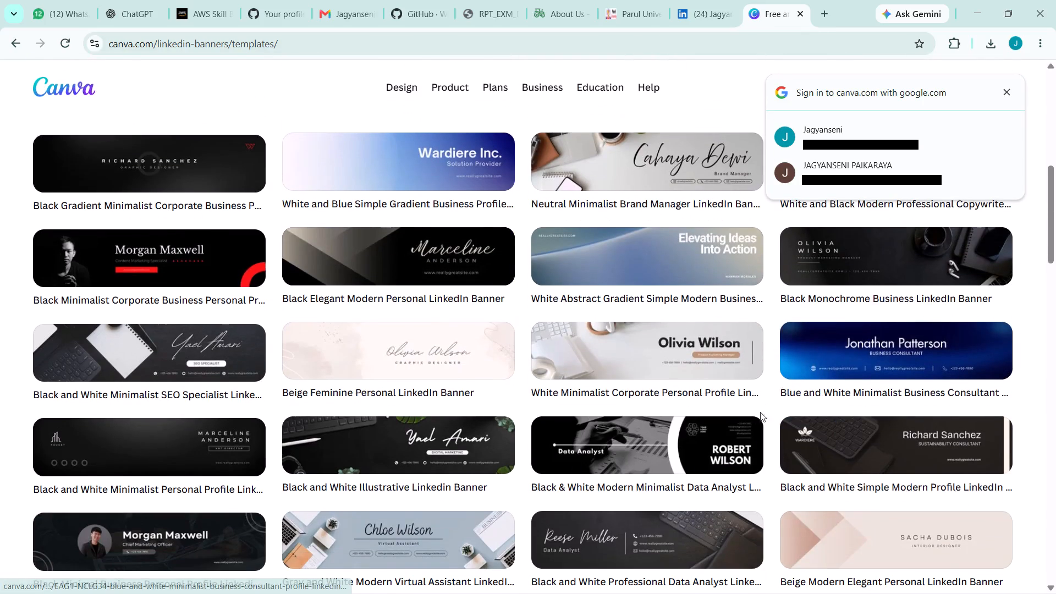
pyautogui.scroll(-1, 748, 434)
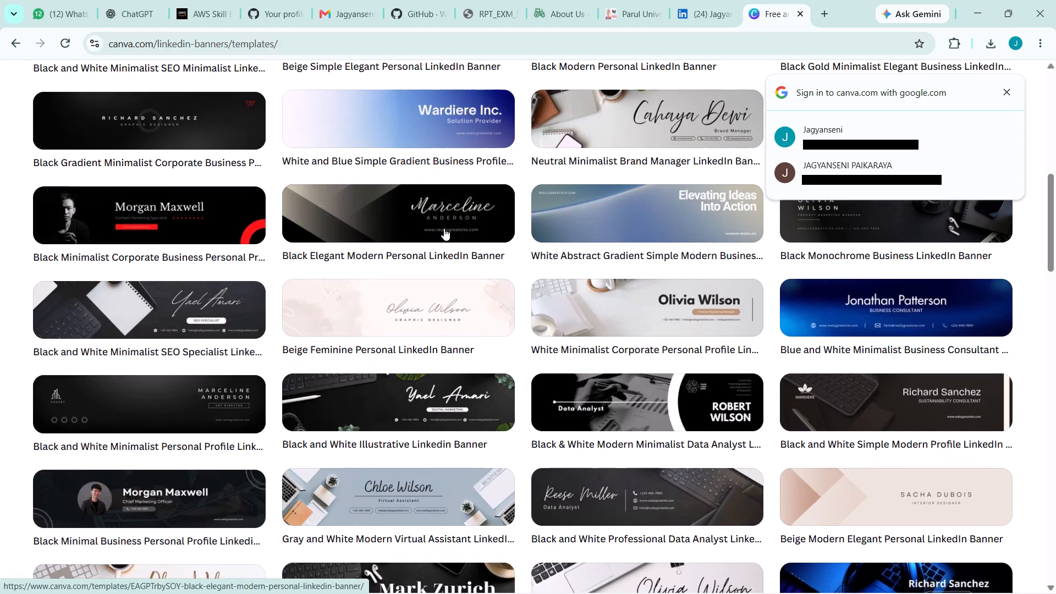
pyautogui.scroll(1, 444, 228)
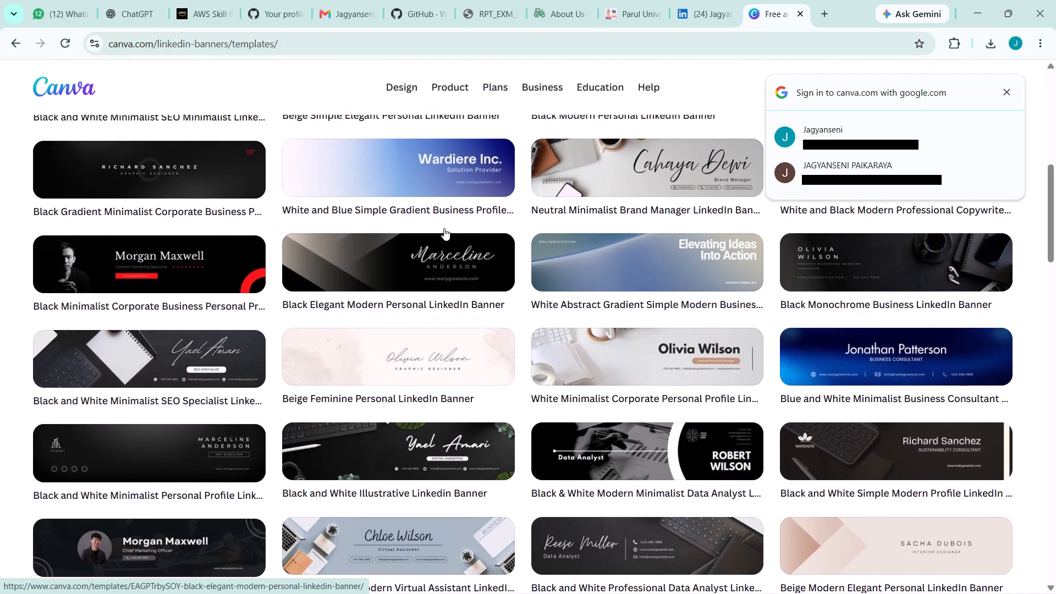
pyautogui.scroll(1, 444, 228)
pyautogui.click(441, 243)
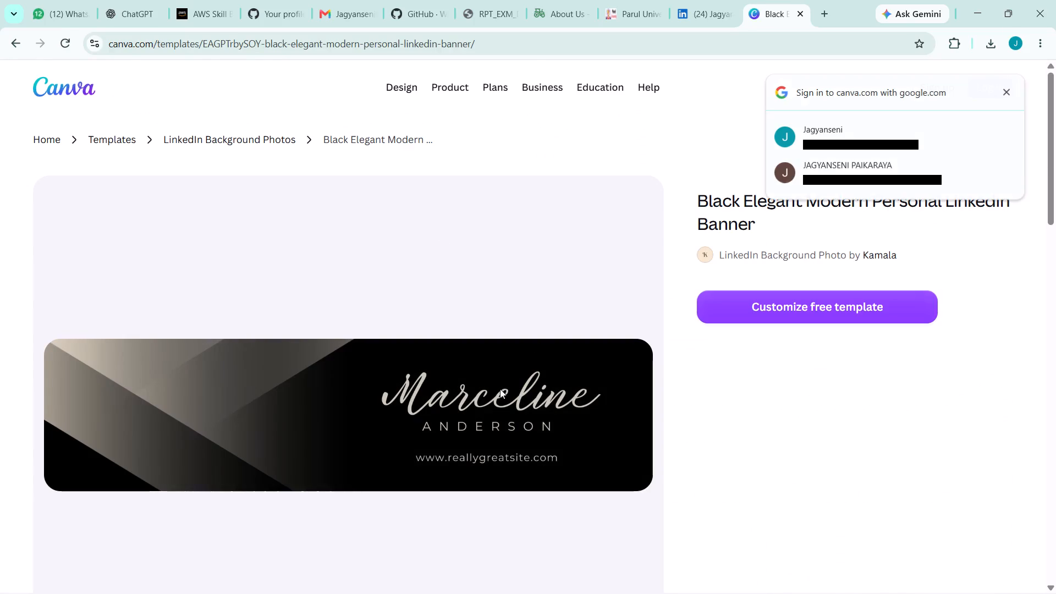
# Start customizing the free template, signing in with the first listed Google account.
pyautogui.click(805, 310)
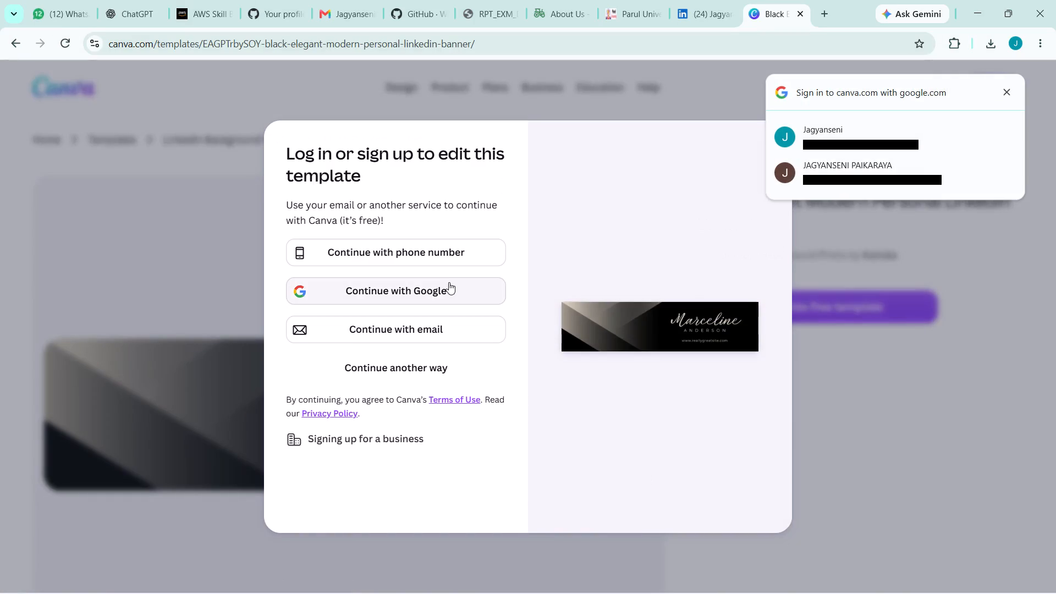
pyautogui.click(857, 127)
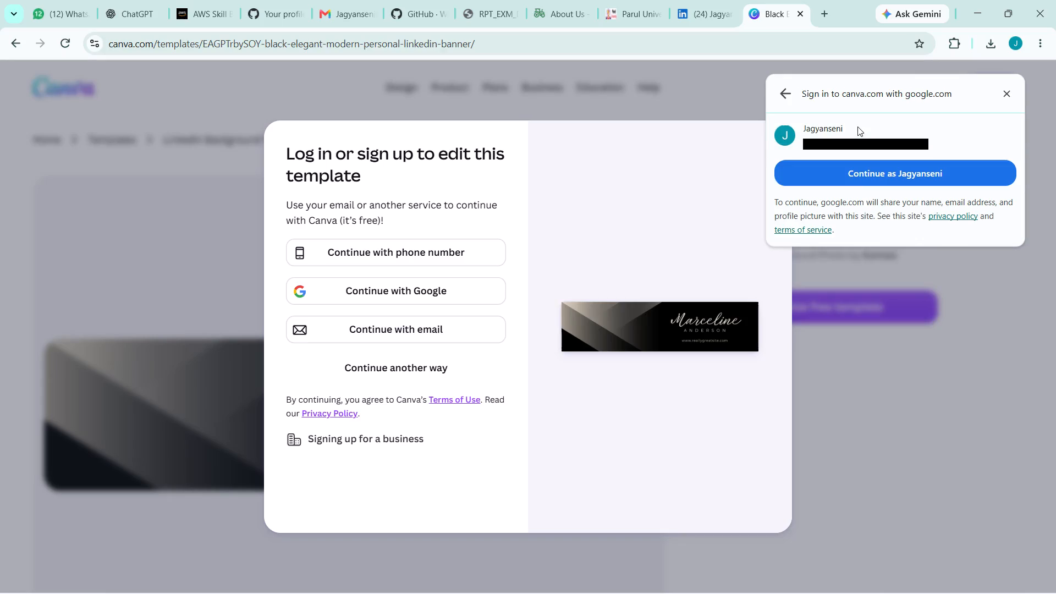
pyautogui.click(865, 169)
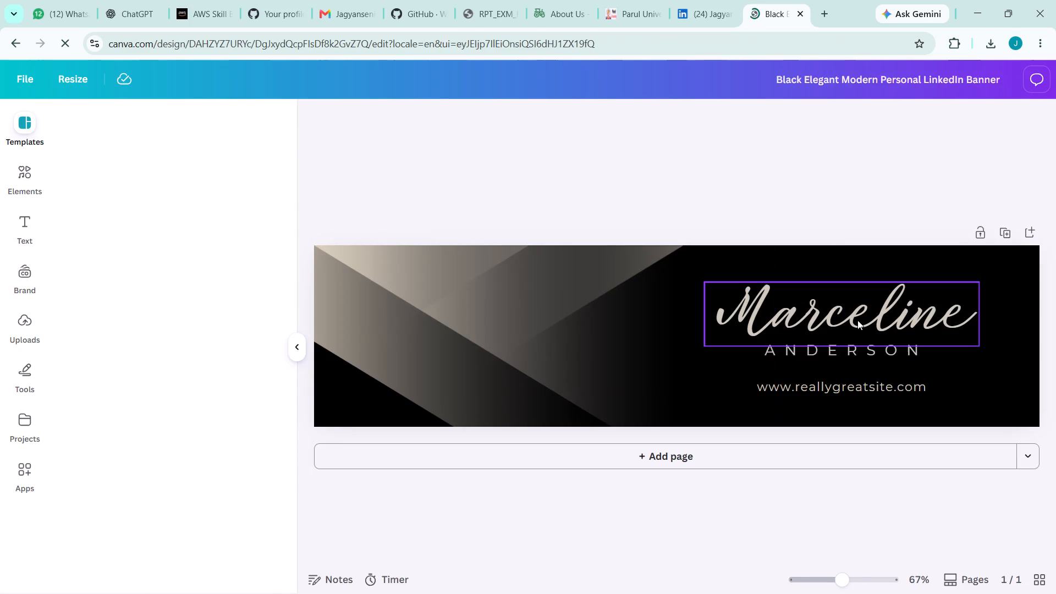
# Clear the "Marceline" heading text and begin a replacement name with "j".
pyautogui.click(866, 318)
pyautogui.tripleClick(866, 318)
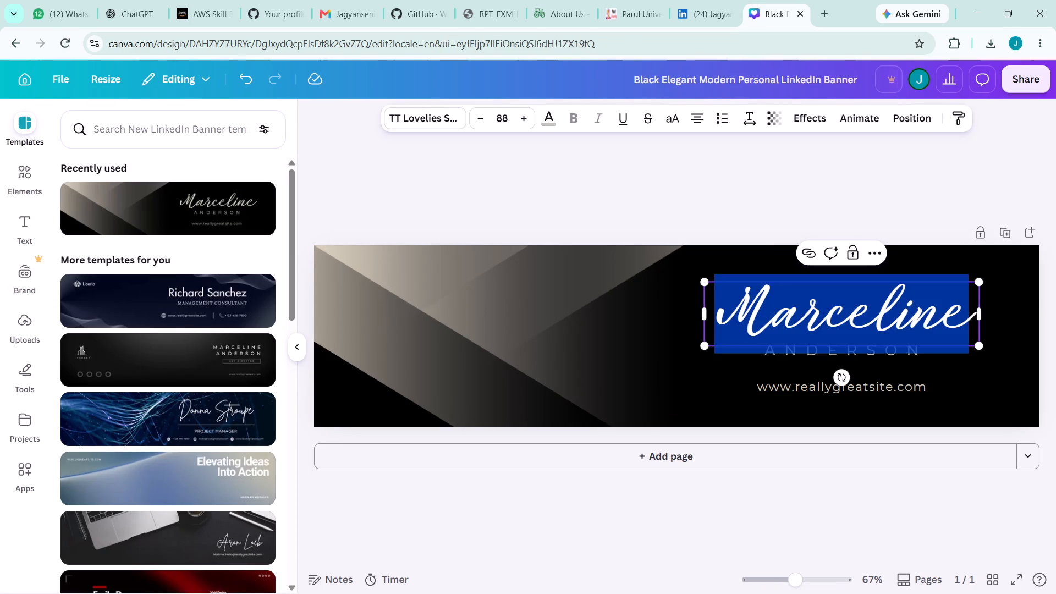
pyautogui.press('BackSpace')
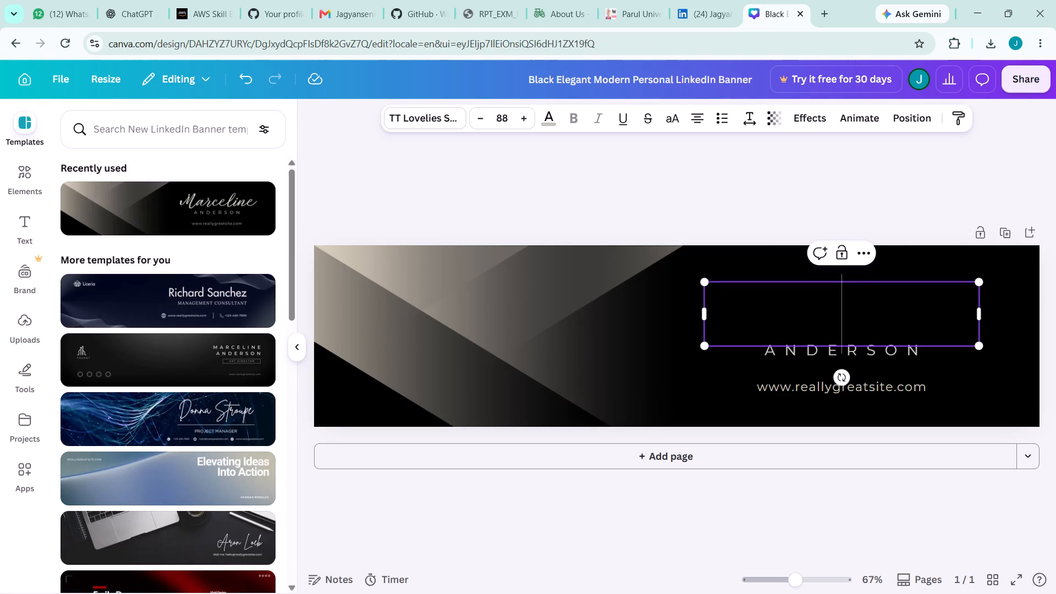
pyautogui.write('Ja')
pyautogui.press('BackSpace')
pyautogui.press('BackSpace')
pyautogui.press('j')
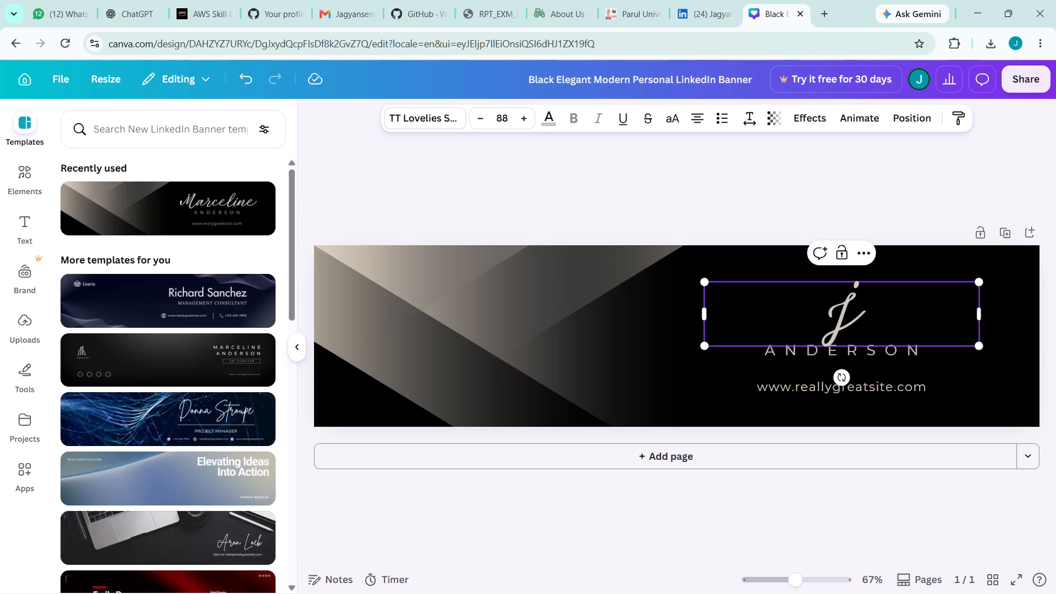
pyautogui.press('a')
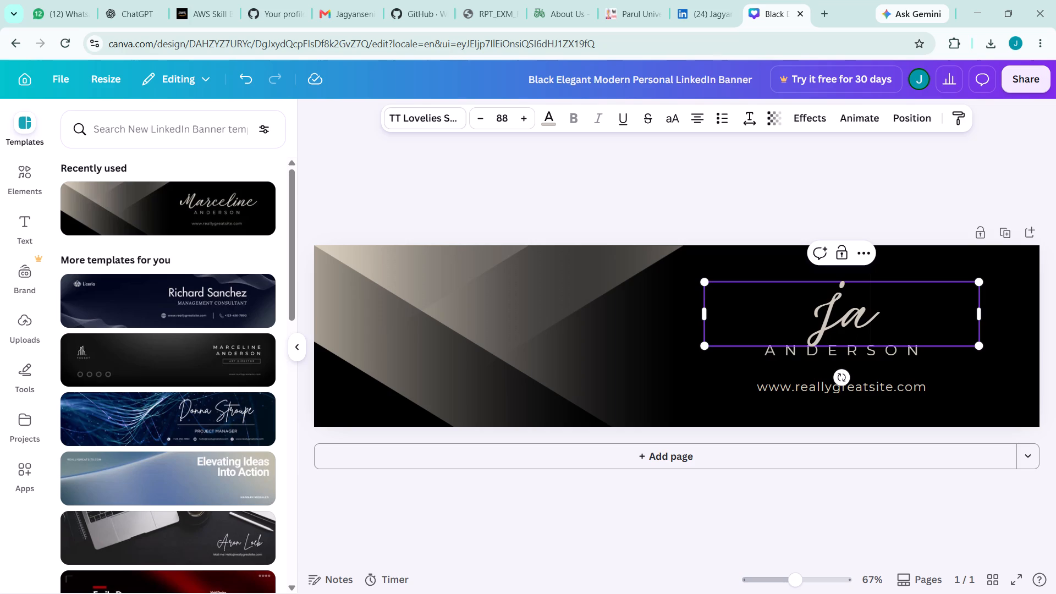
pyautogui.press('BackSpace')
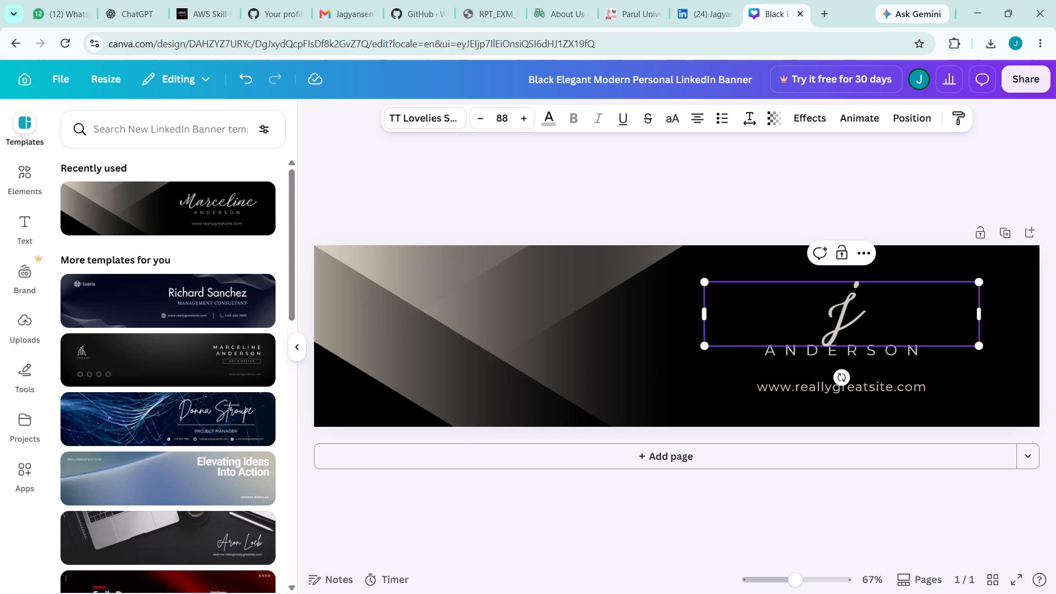
# Examine the Black and White Minimalist Personal Profile and Black and White Simple Modern Profile banner templates and their similar designs without applying either.
pyautogui.click(239, 361)
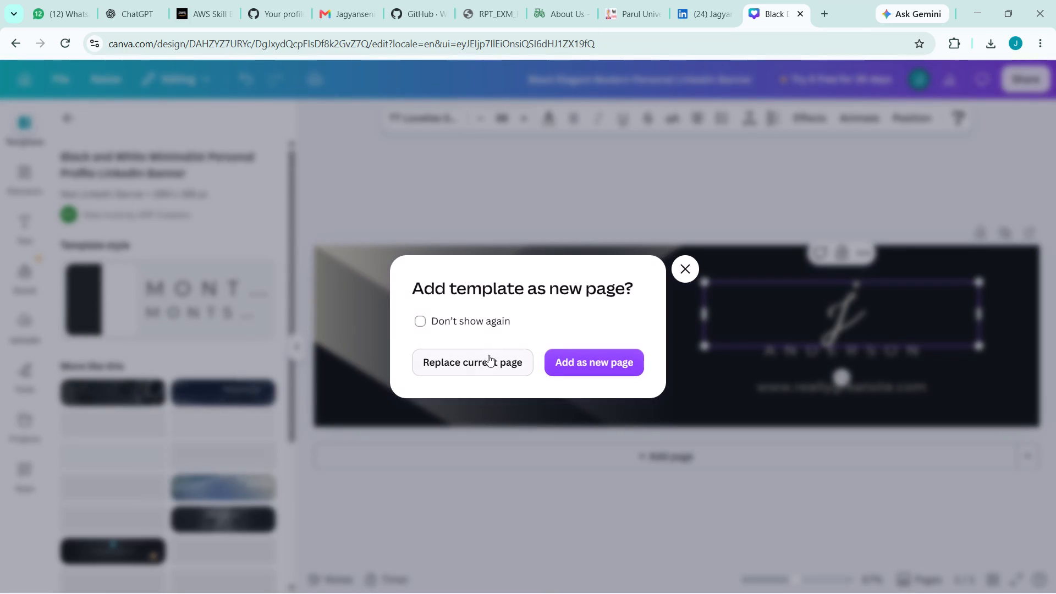
pyautogui.click(683, 267)
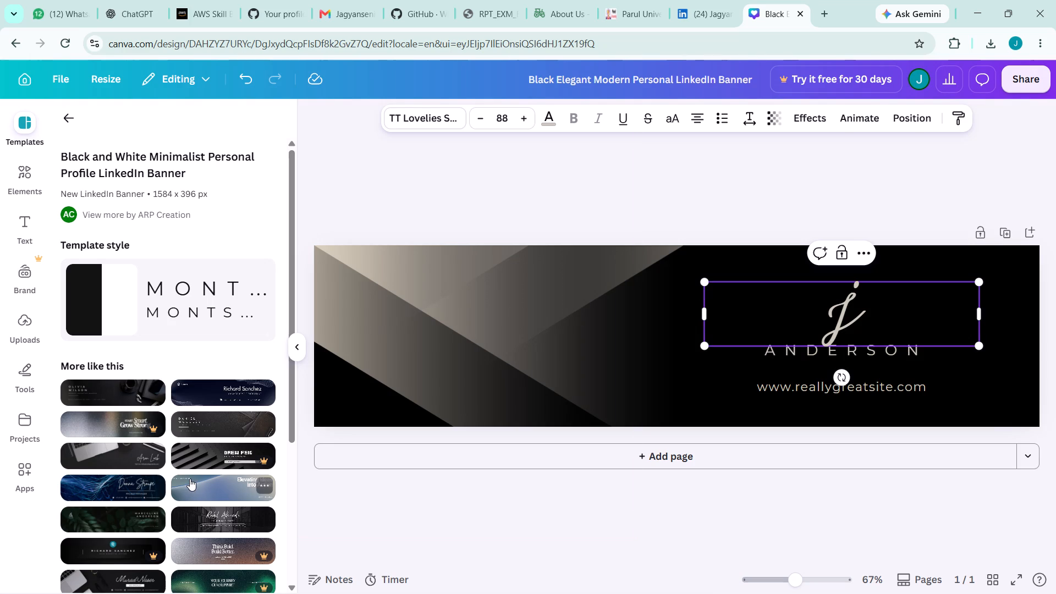
pyautogui.scroll(-1, 190, 479)
pyautogui.scroll(-1, 215, 427)
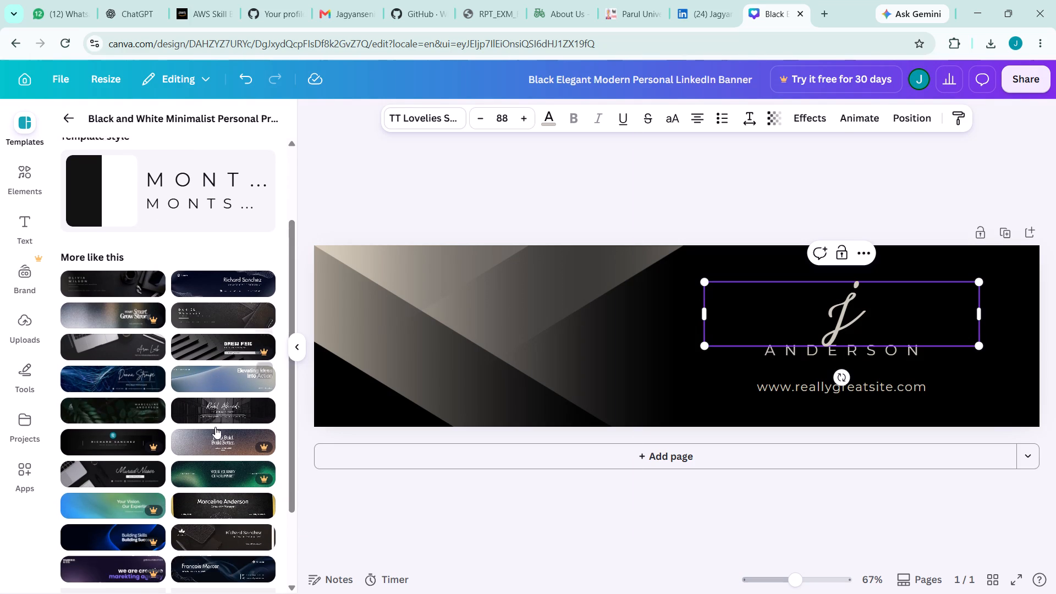
pyautogui.scroll(-2, 215, 427)
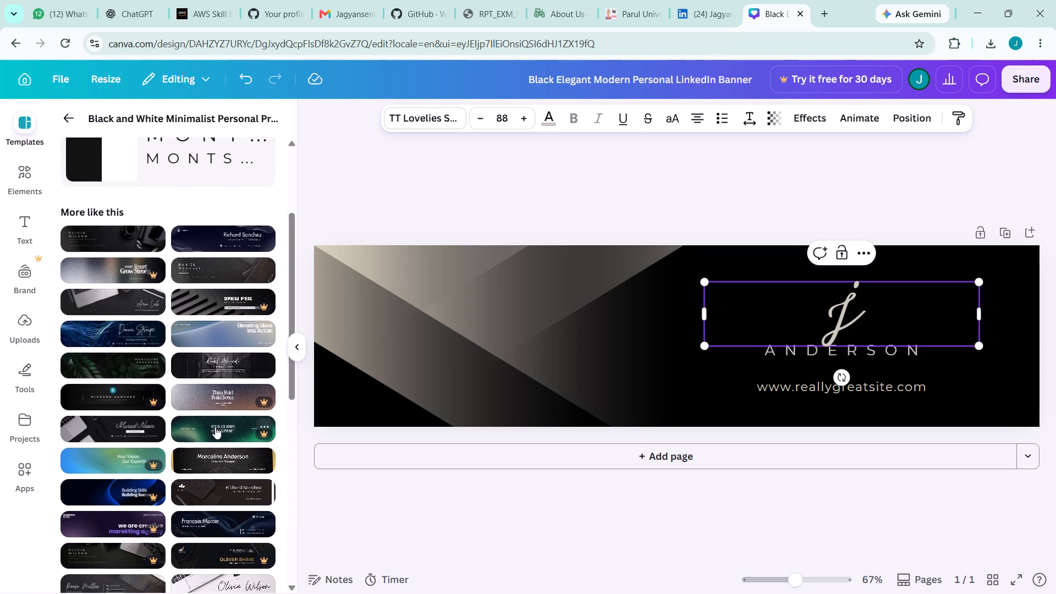
pyautogui.scroll(-1, 215, 427)
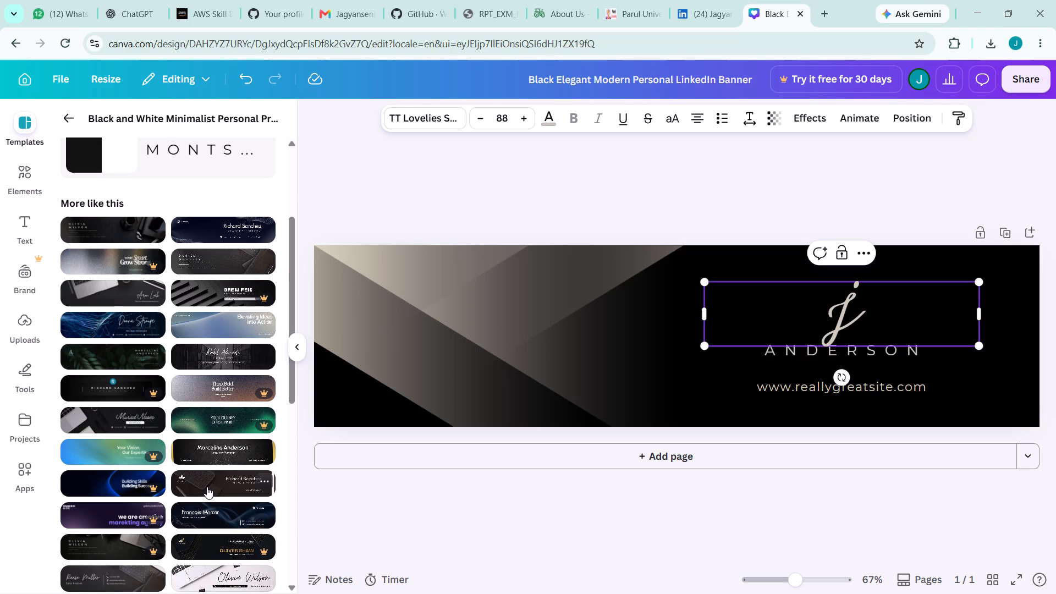
pyautogui.click(207, 487)
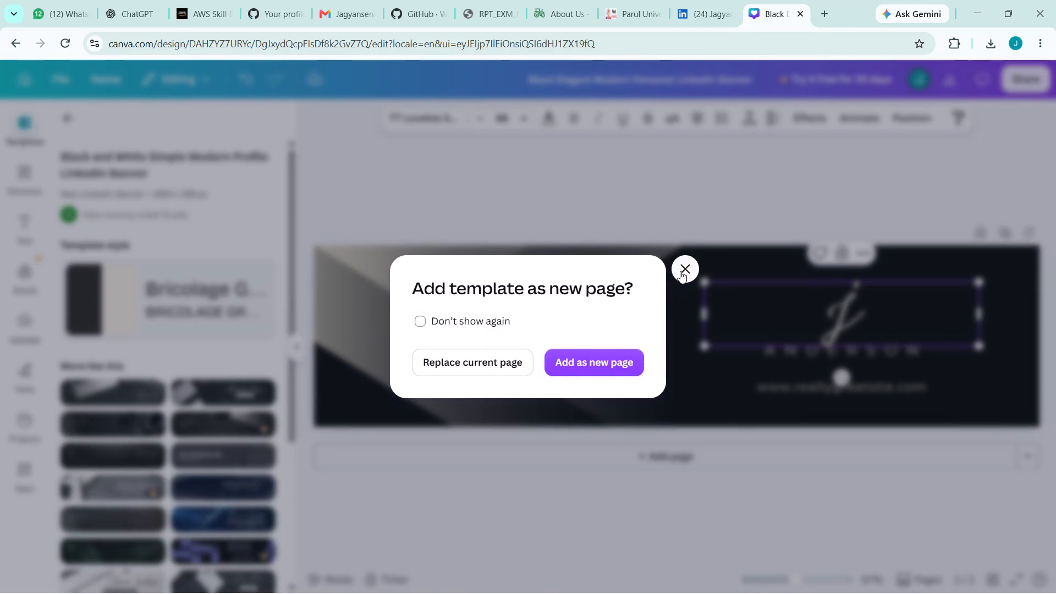
pyautogui.click(680, 271)
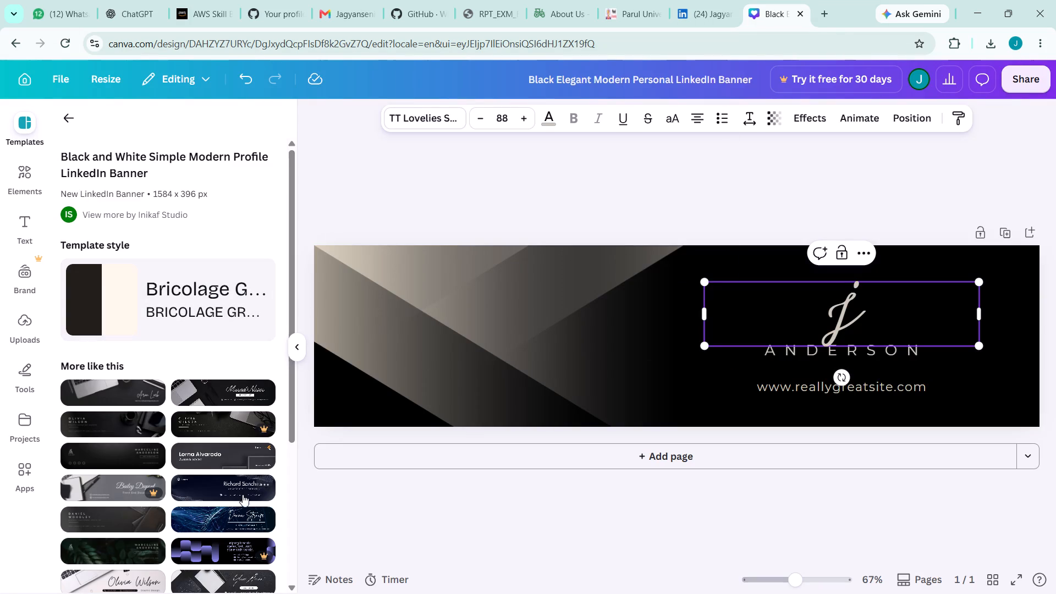
# Replace the current page with the Black and White Minimalist Professional LinkedIn Banner found among the similar templates.
pyautogui.scroll(-3, 241, 505)
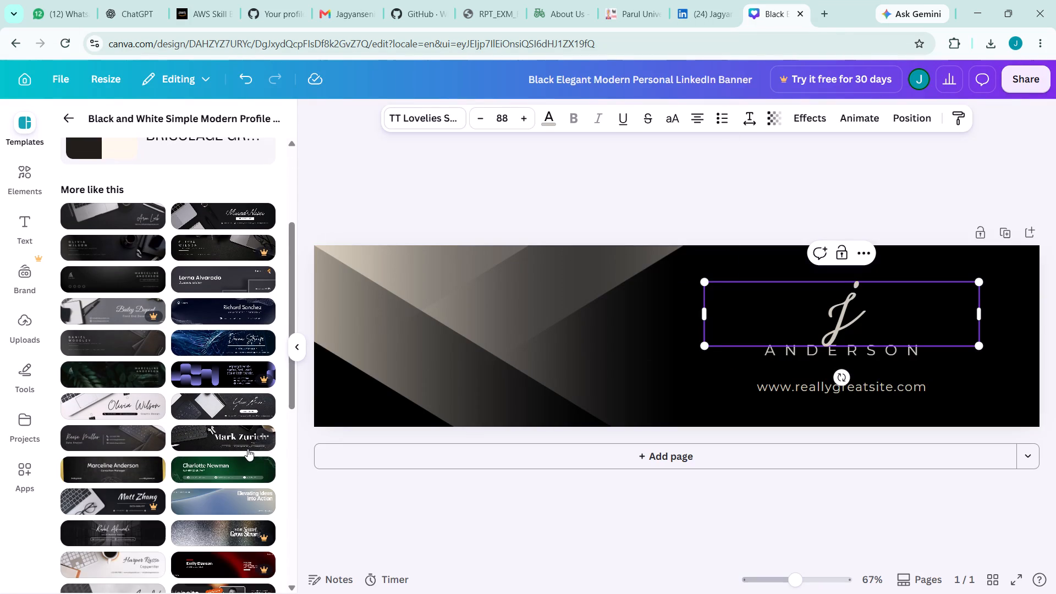
pyautogui.scroll(-1, 229, 475)
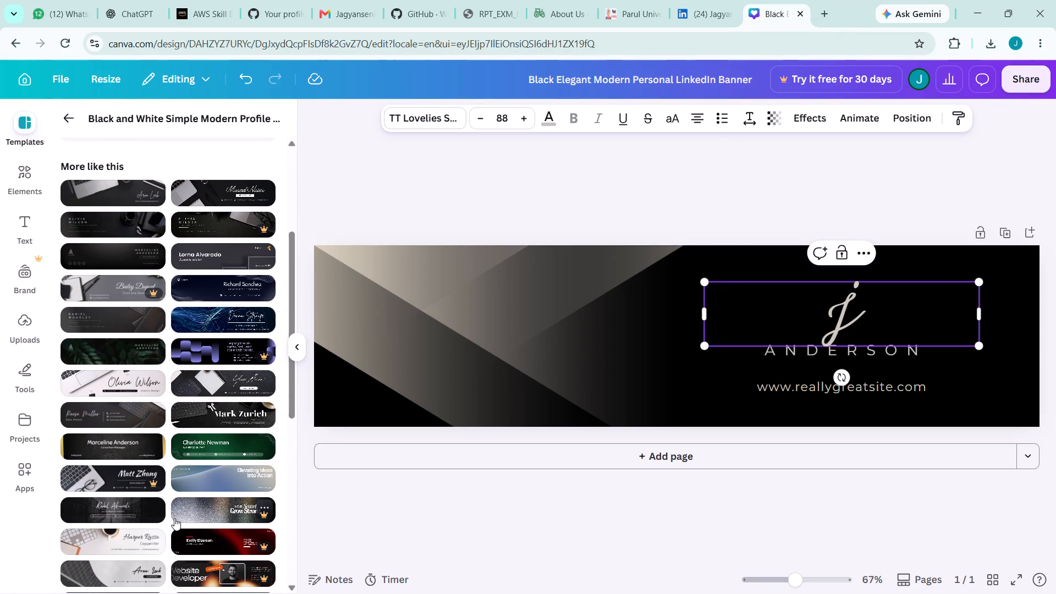
pyautogui.scroll(-2, 174, 518)
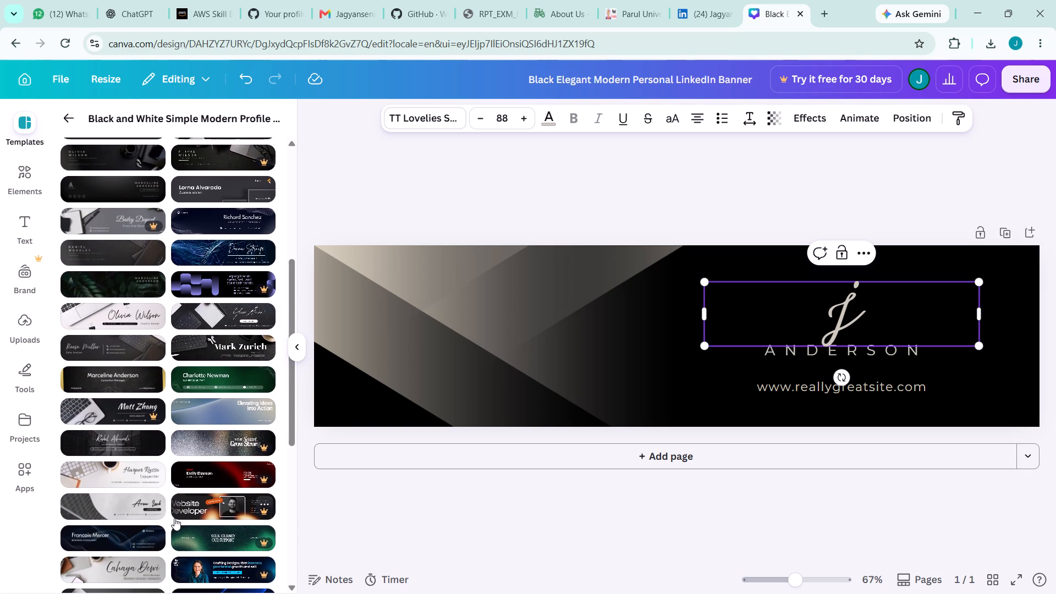
pyautogui.scroll(-5, 174, 518)
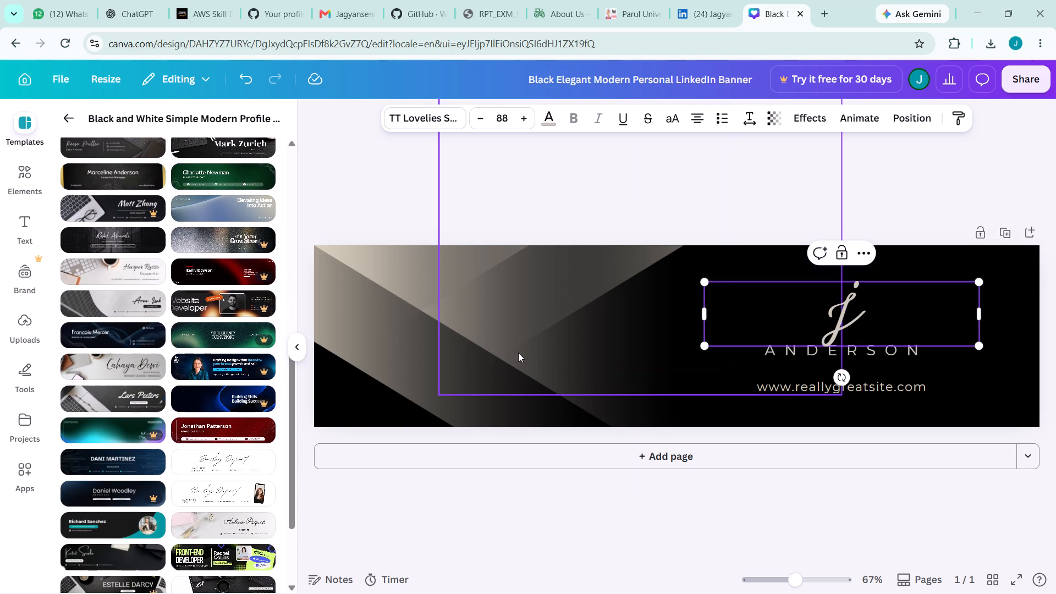
pyautogui.scroll(-4, 116, 444)
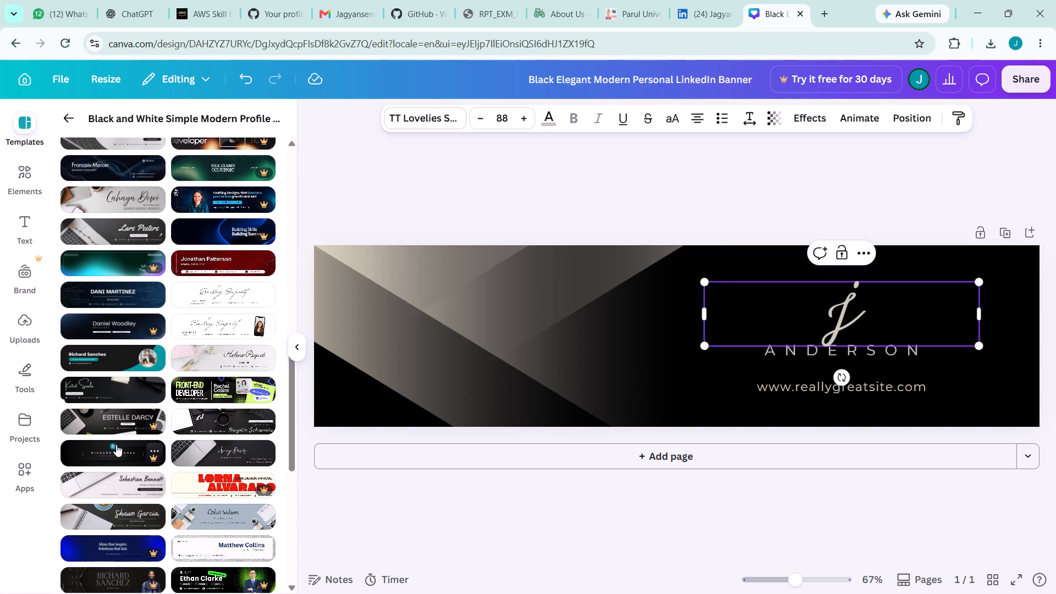
pyautogui.scroll(-1, 164, 501)
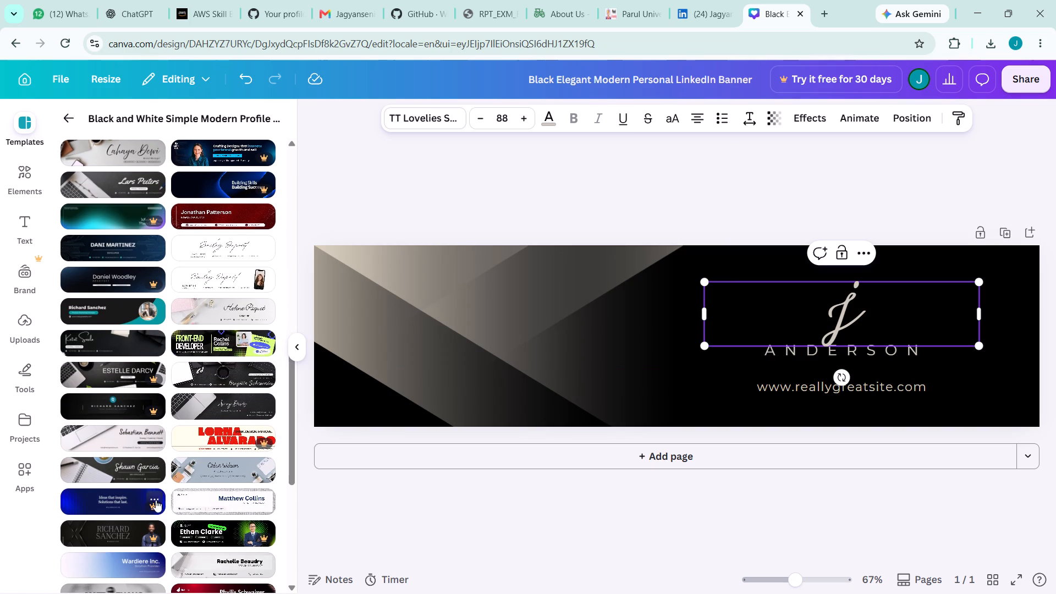
pyautogui.scroll(-4, 156, 500)
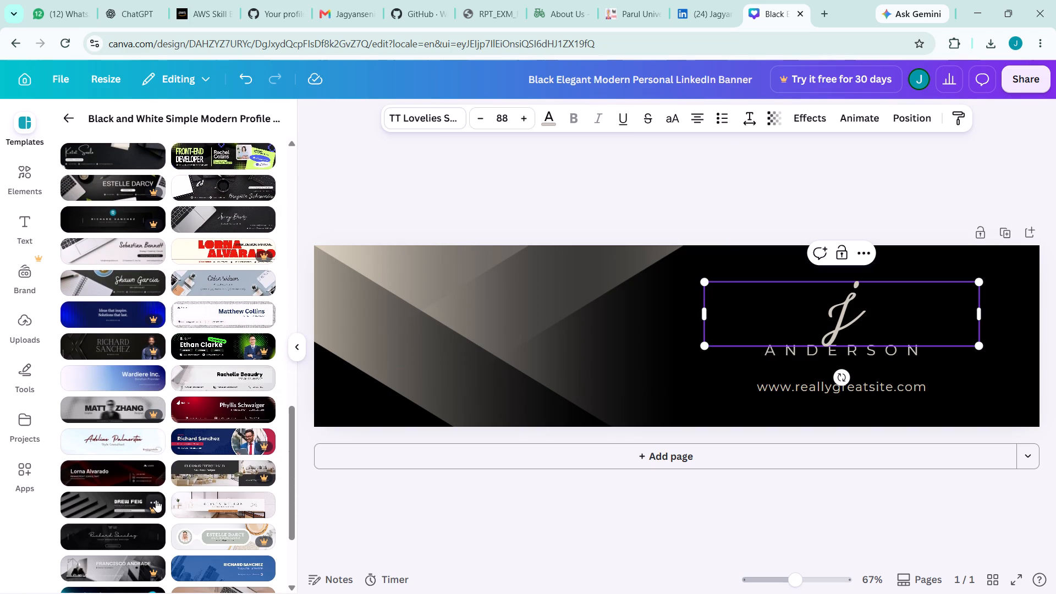
pyautogui.scroll(-1, 208, 480)
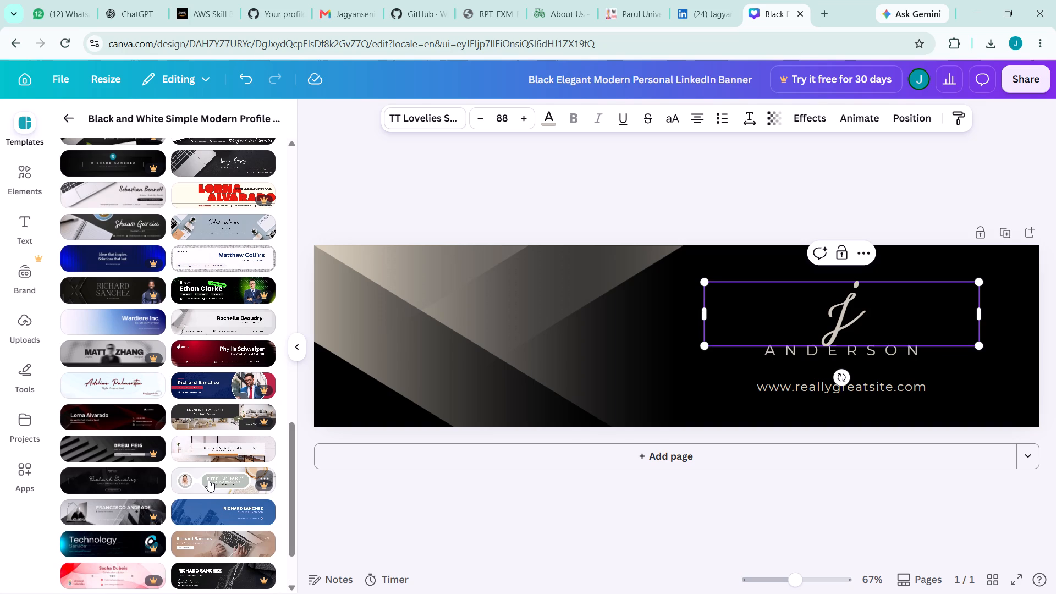
pyautogui.scroll(-2, 208, 480)
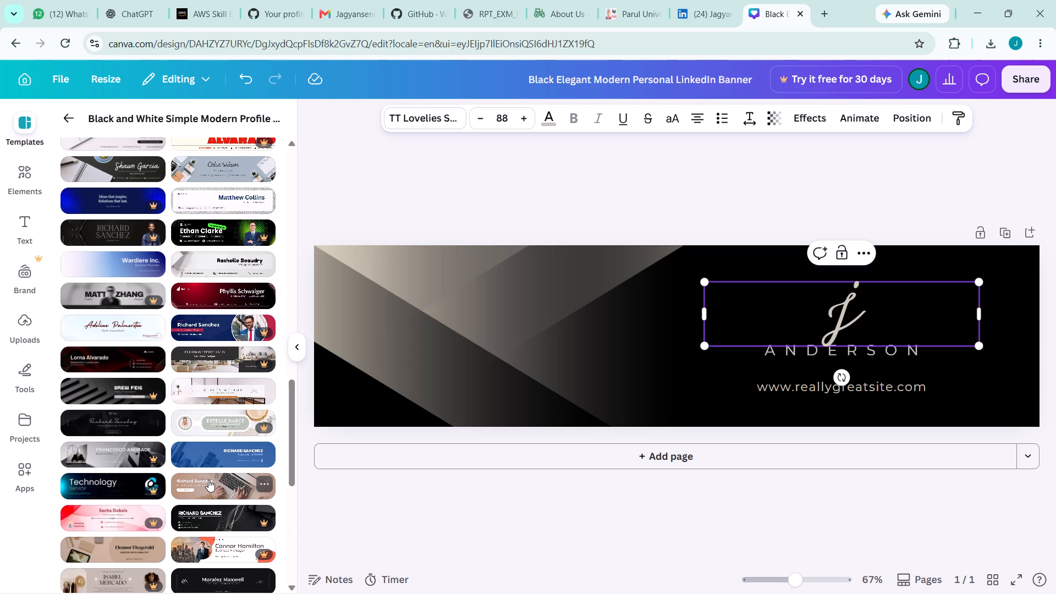
pyautogui.scroll(1, 208, 480)
pyautogui.scroll(-1, 239, 468)
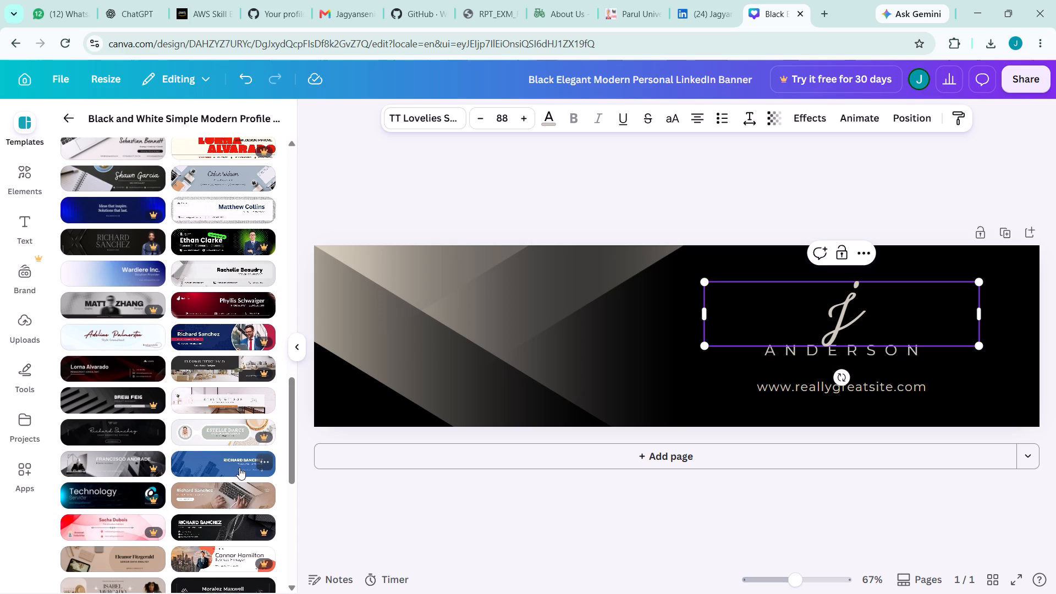
pyautogui.scroll(-2, 239, 468)
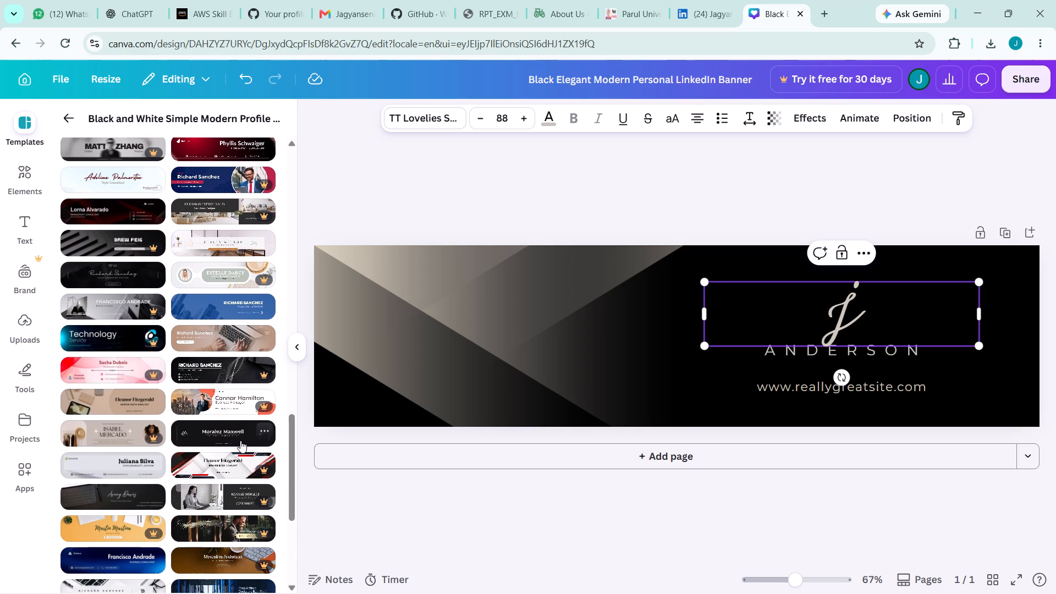
pyautogui.click(117, 497)
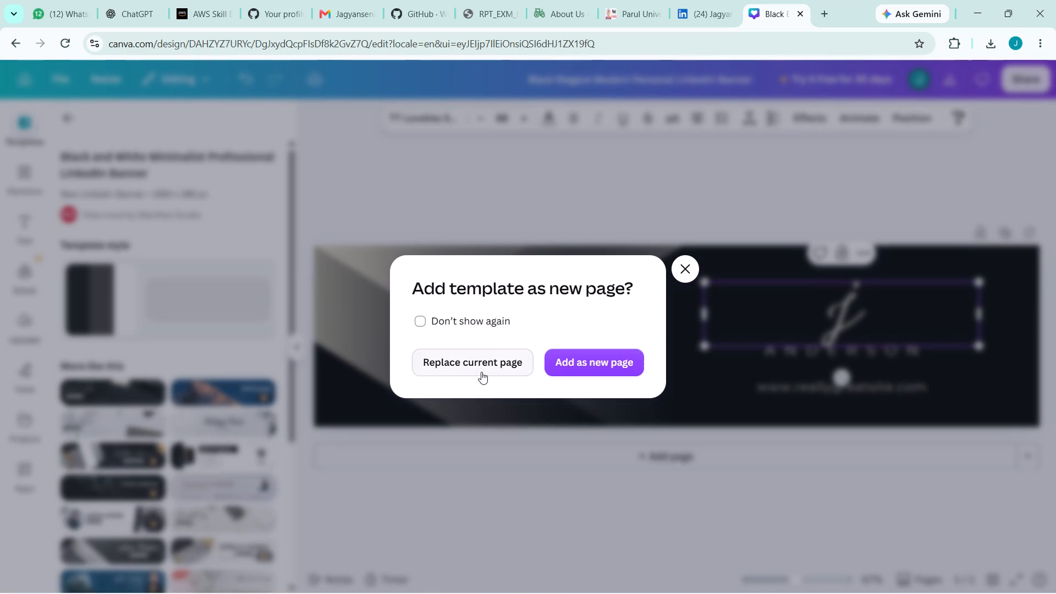
pyautogui.click(482, 370)
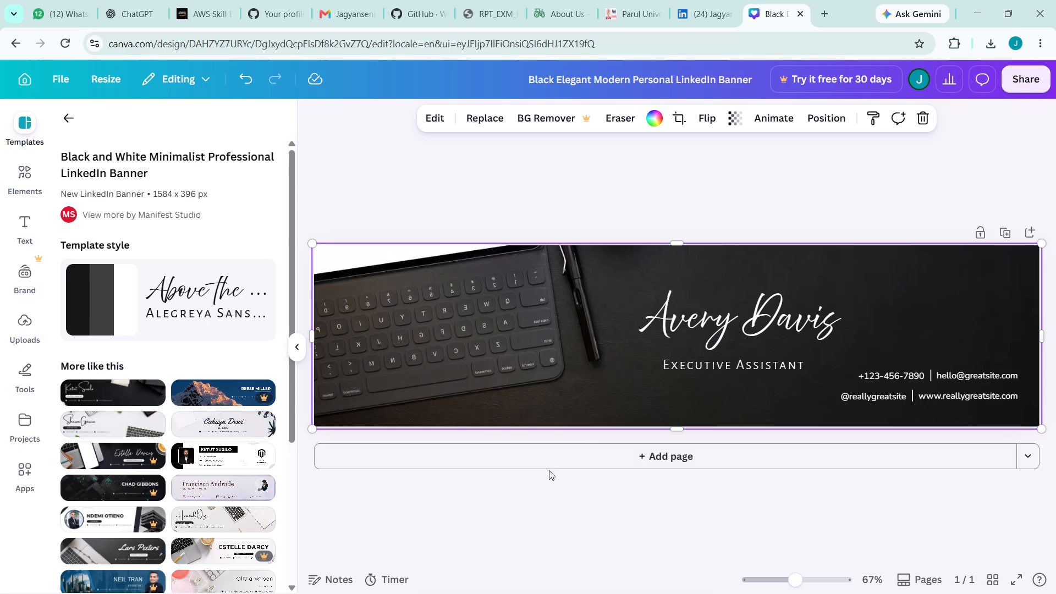
# Clear the "Avery Davis" heading text on the banner.
pyautogui.click(912, 372)
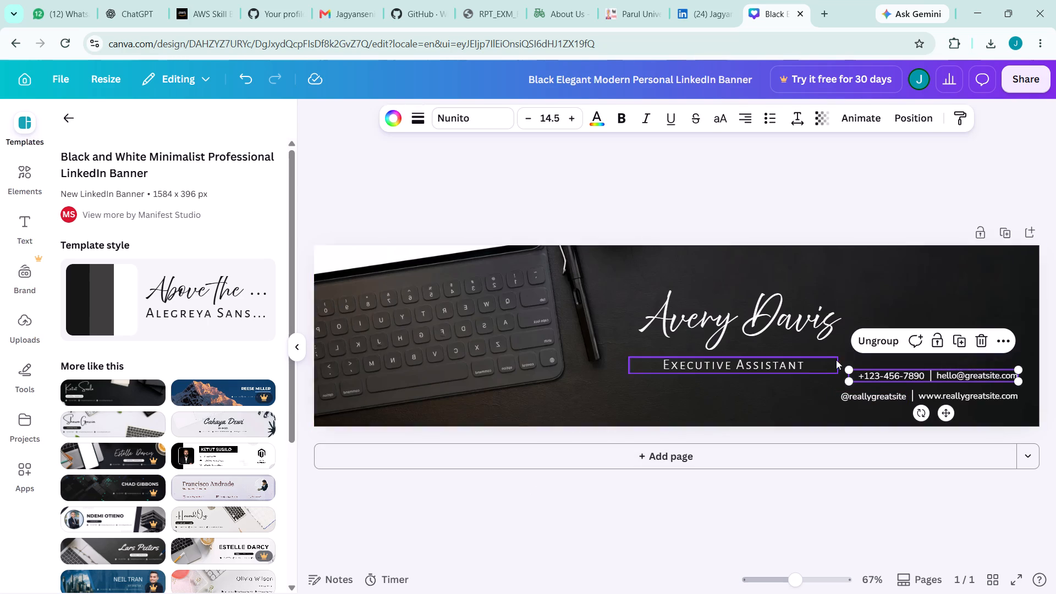
pyautogui.click(796, 324)
pyautogui.tripleClick(796, 324)
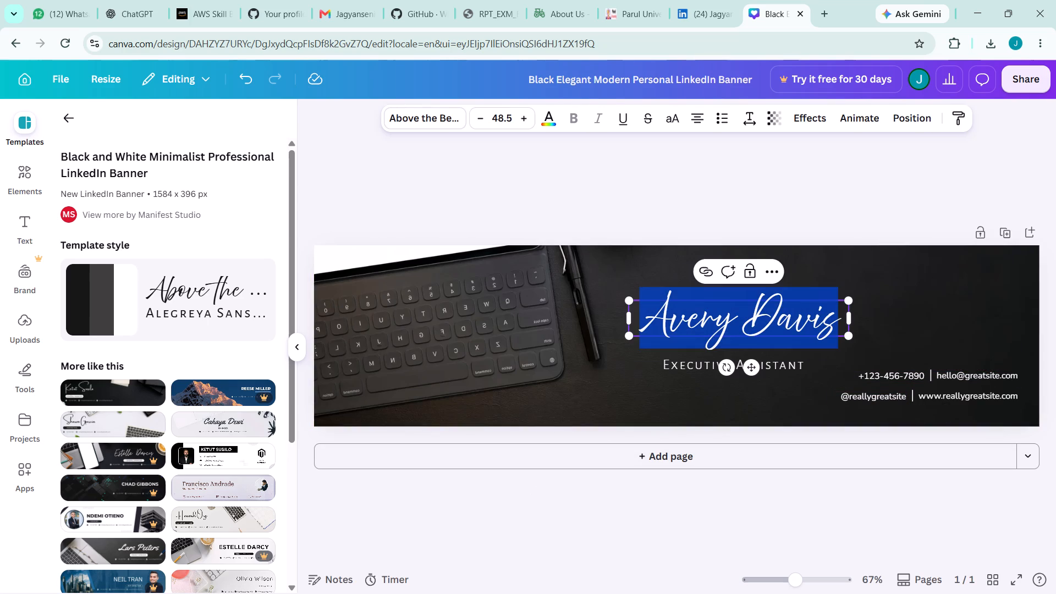
pyautogui.hotkey('shift', 'j')
pyautogui.press('a')
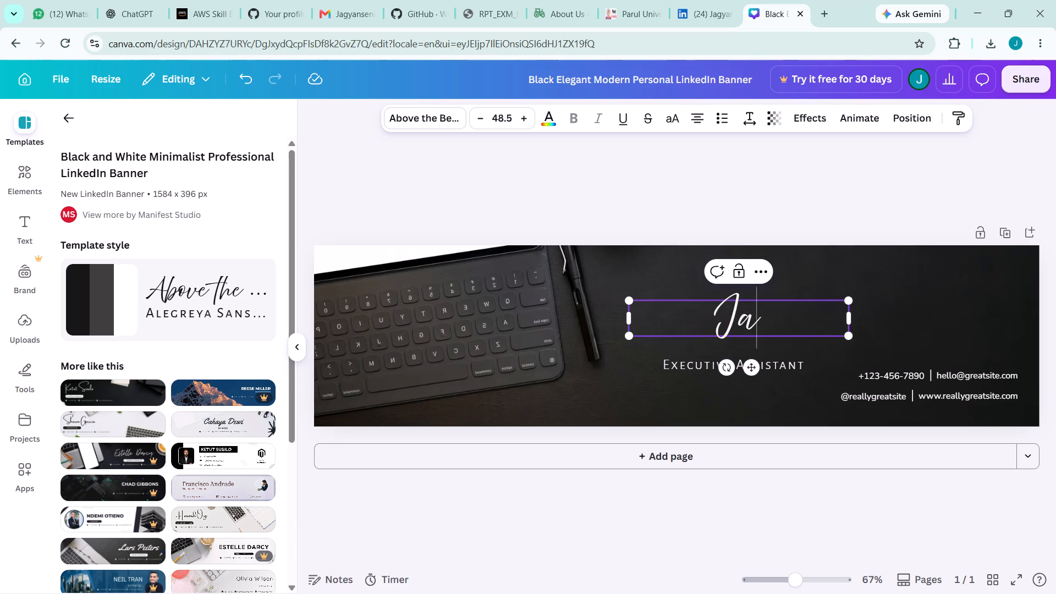
pyautogui.press('BackSpace')
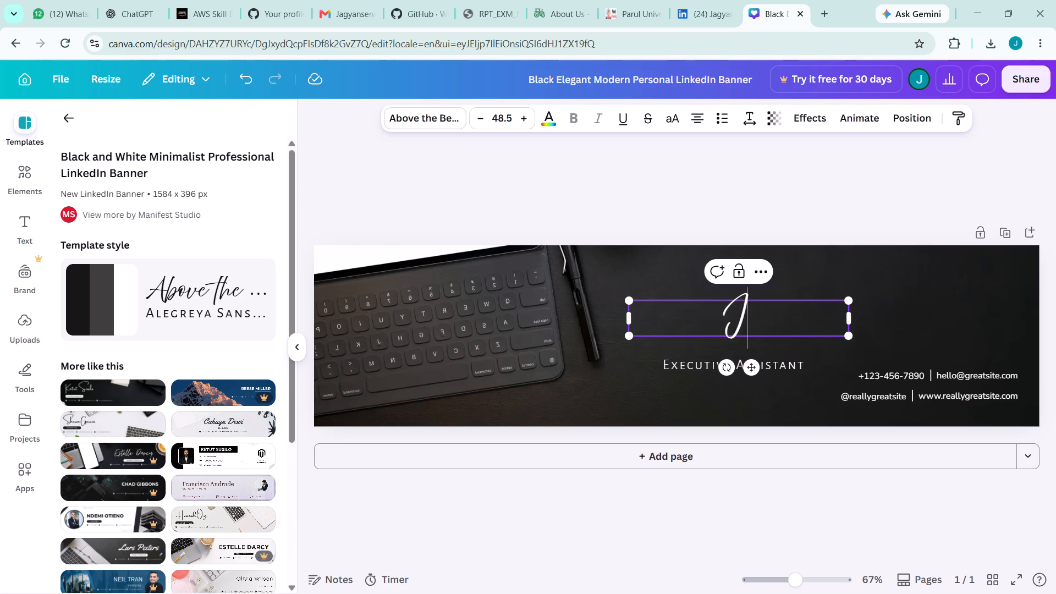
pyautogui.press('BackSpace')
# Copy the account holder's name from the GitHub public profile settings and paste it into the emptied Canva banner heading.
pyautogui.click(413, 0)
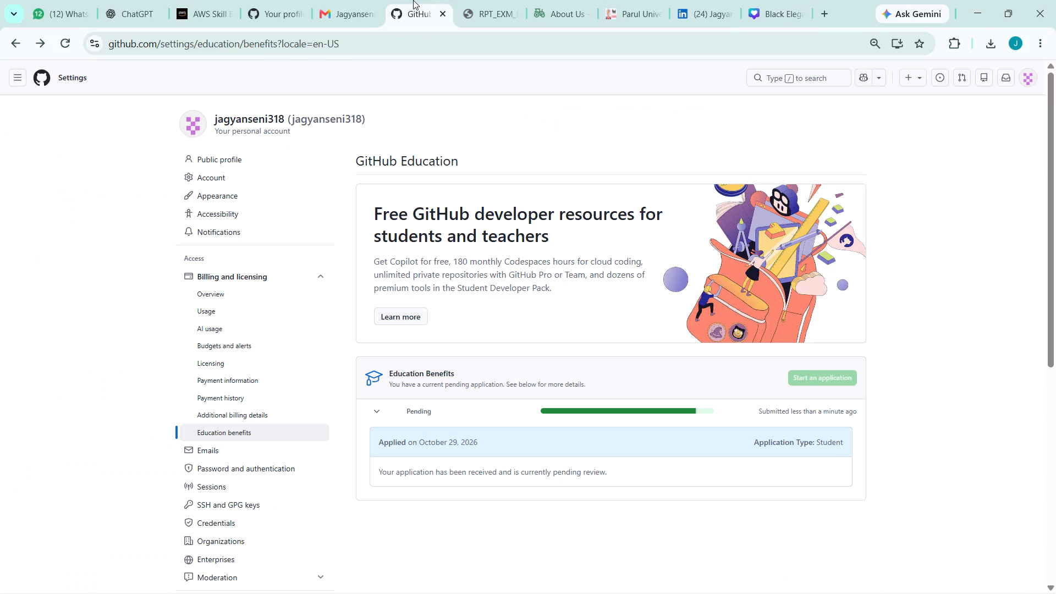
pyautogui.click(274, 1)
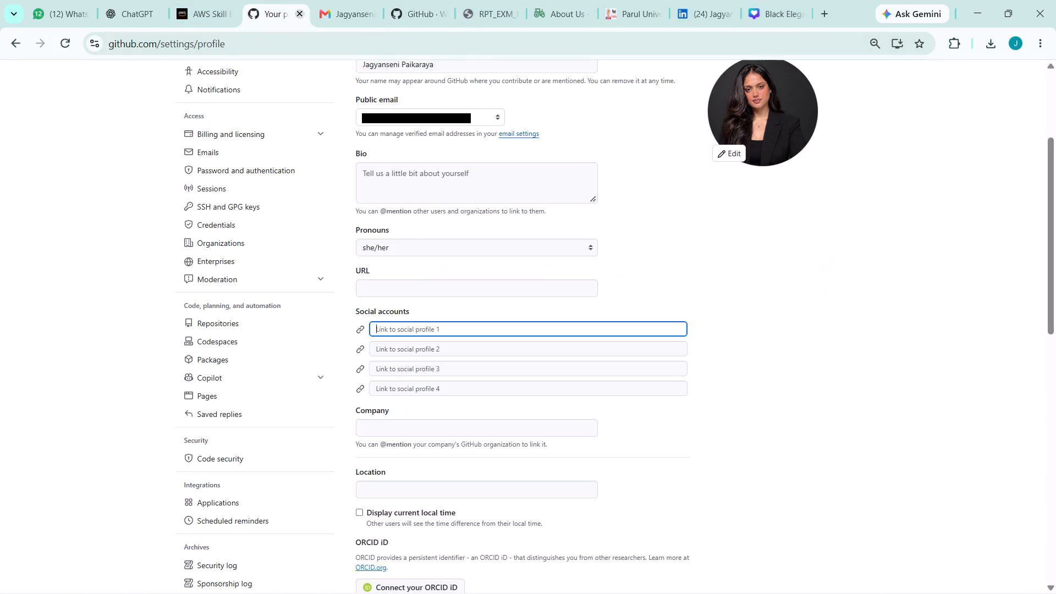
pyautogui.scroll(1, 431, 103)
pyautogui.click(435, 99)
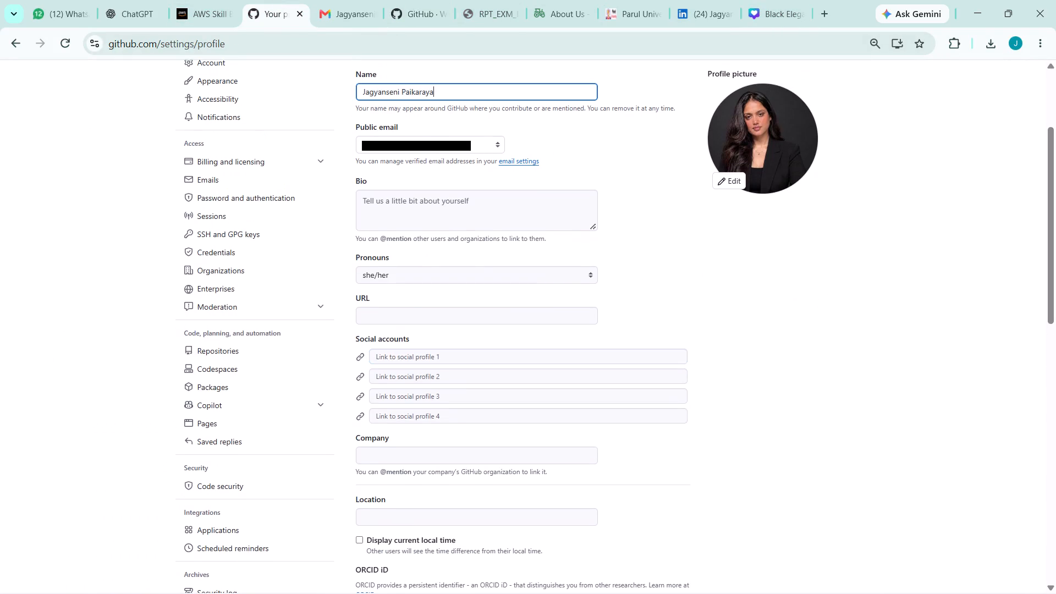
pyautogui.hotkey('ctrl', 'a')
pyautogui.hotkey('ctrl', 'c')
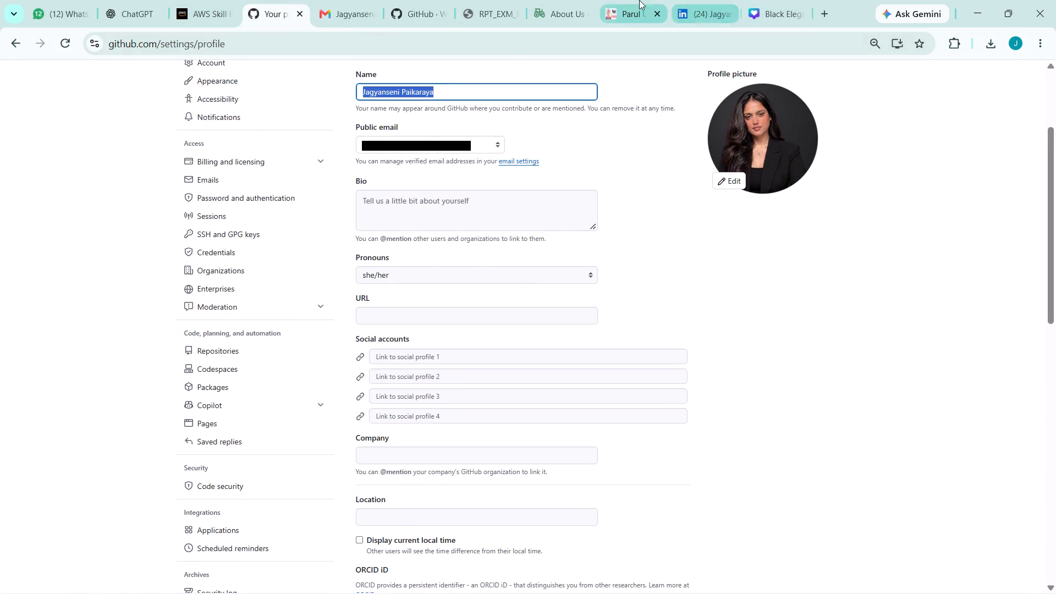
pyautogui.click(714, 1)
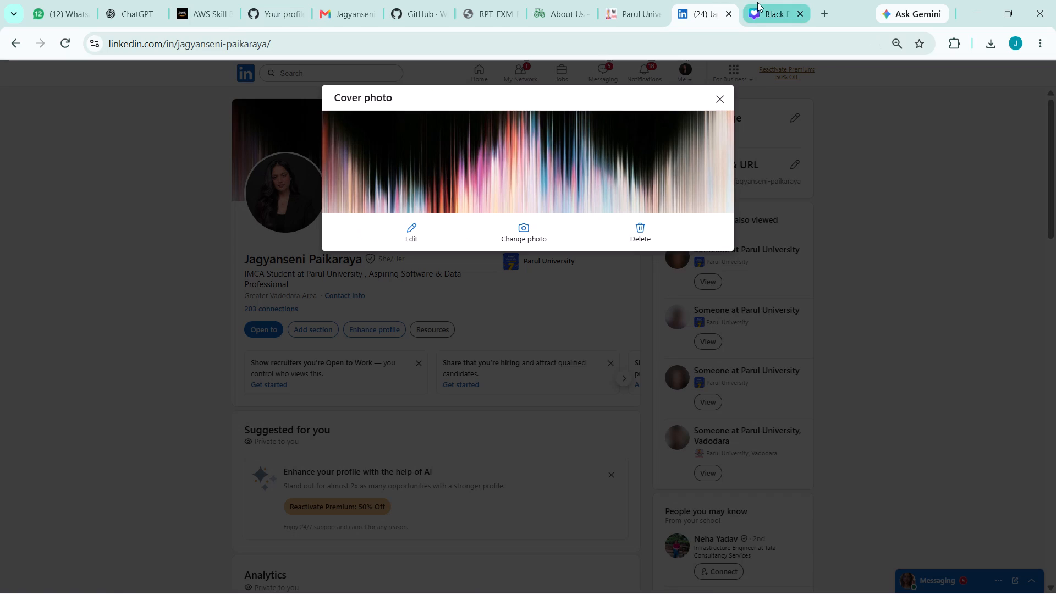
pyautogui.click(417, 0)
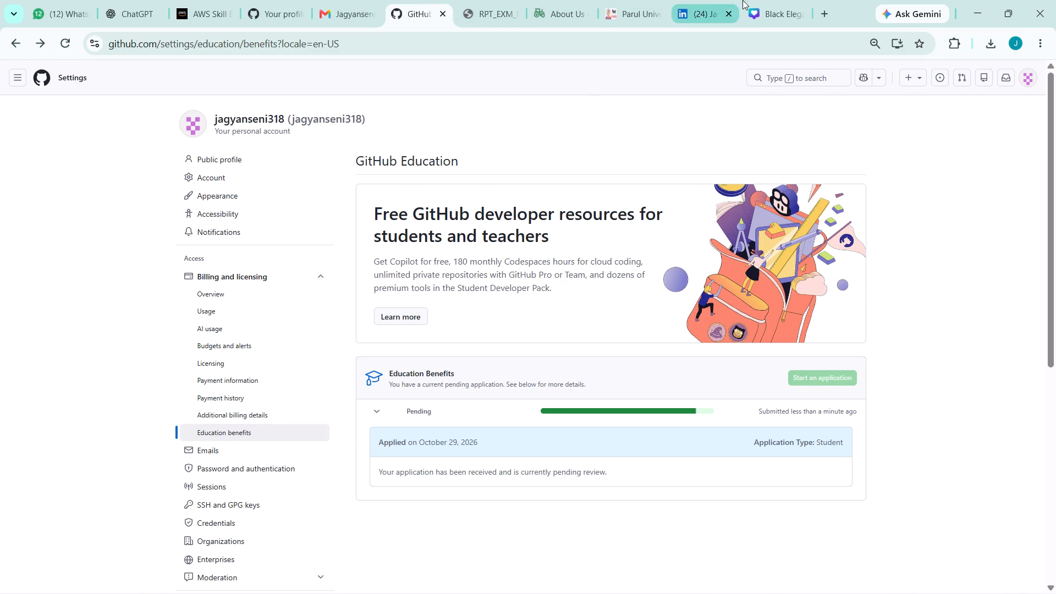
pyautogui.click(762, 0)
pyautogui.hotkey('ctrl', 'v')
pyautogui.keyDown('ctrl'); pyautogui.click(806, 311); pyautogui.keyUp('ctrl')
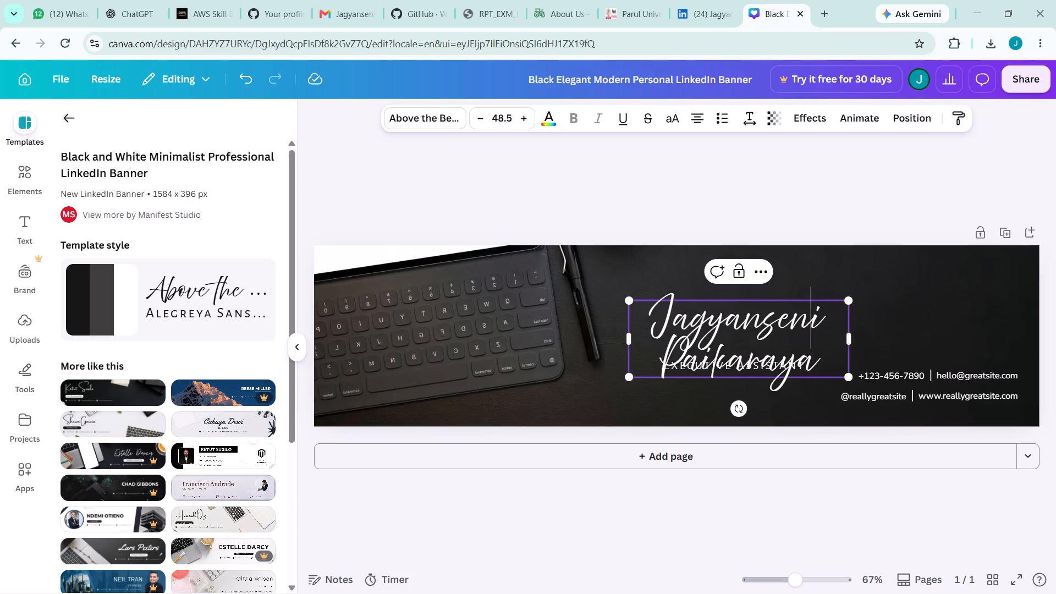
# Widen the heading's text box until the full name fits on one line.
pyautogui.click(852, 338)
pyautogui.moveTo(852, 338); pyautogui.dragTo(887, 333)
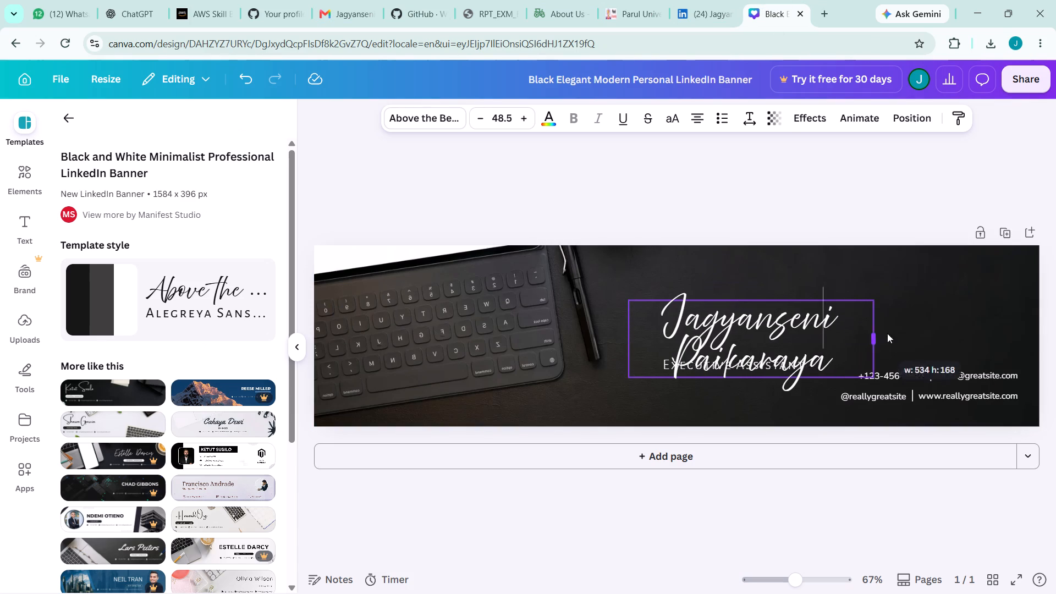
pyautogui.moveTo(887, 333); pyautogui.dragTo(1011, 313)
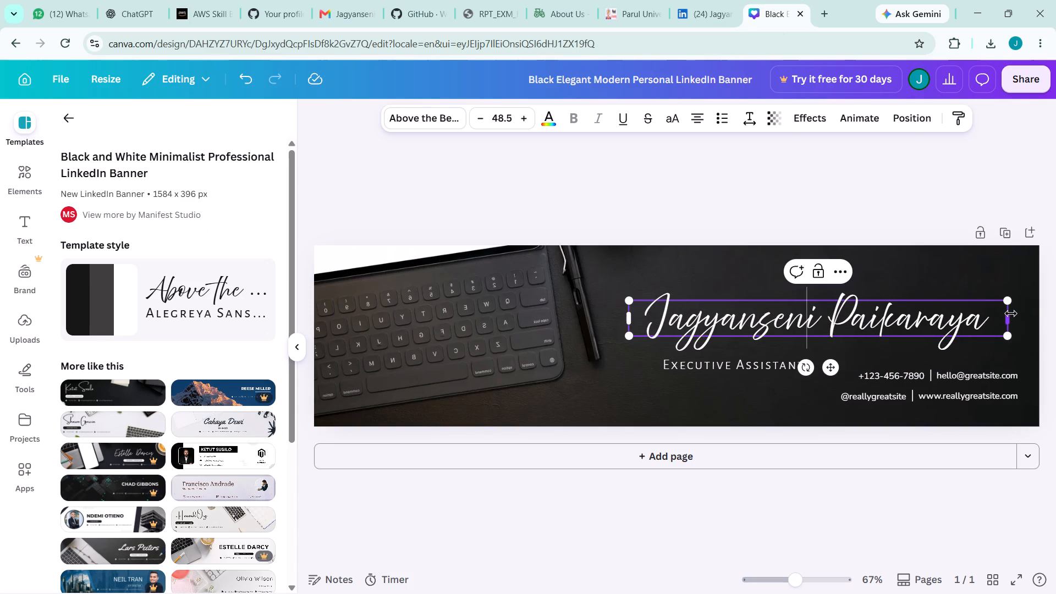
# Replace the "Executive Assistant" subtitle text with "AI".
pyautogui.click(781, 369)
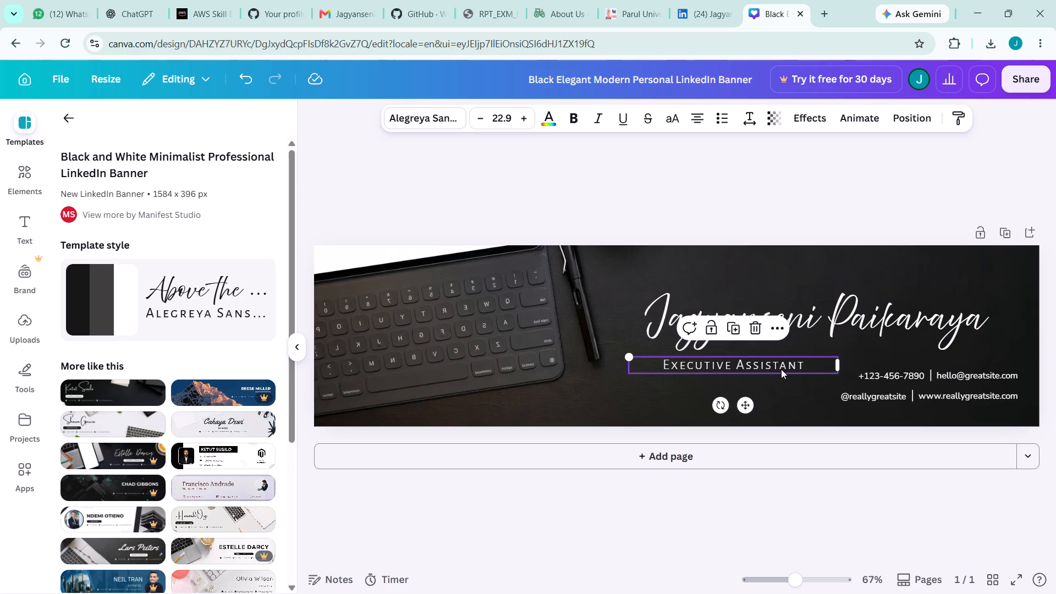
pyautogui.tripleClick(781, 369)
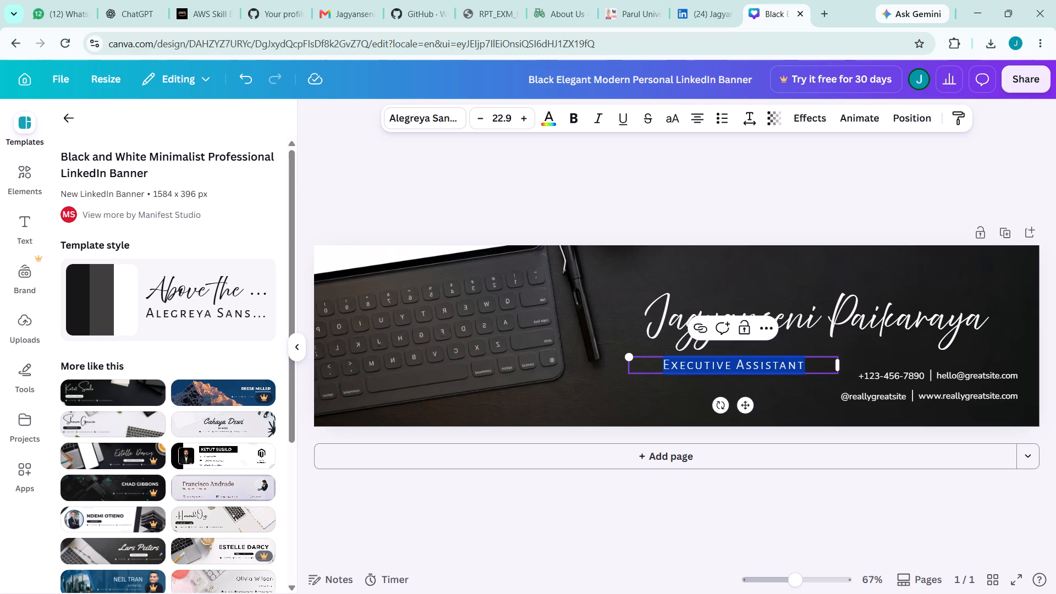
pyautogui.hotkey('shift', 'a')
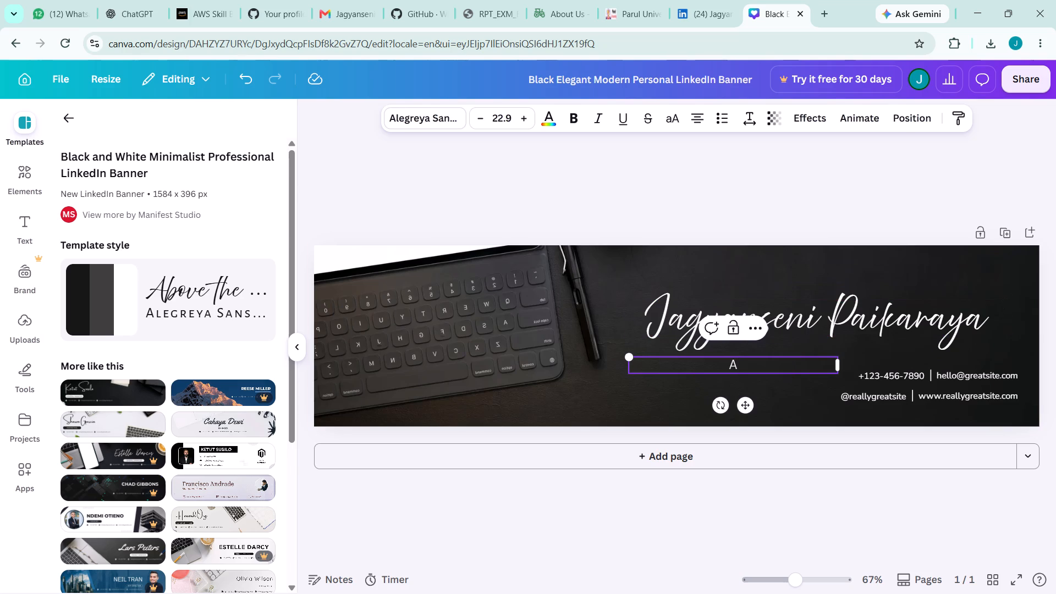
pyautogui.hotkey('shift', 'i')
pyautogui.press('space')
pyautogui.press('BackSpace')
# Check the headline wording on the LinkedIn profile, closing the cover photo view, and return to the Canva banner.
pyautogui.click(706, 0)
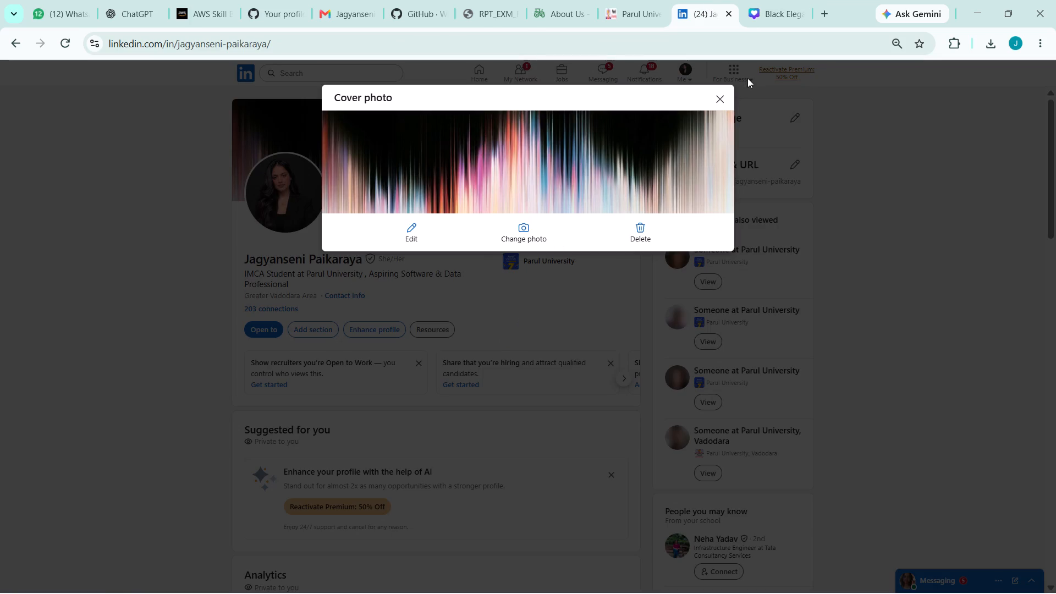
pyautogui.click(723, 96)
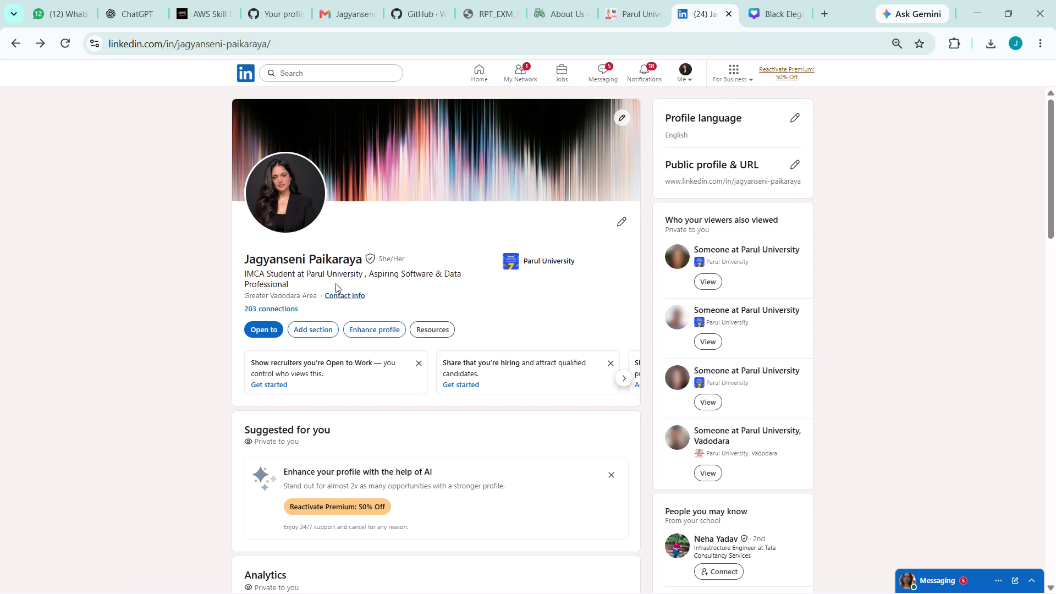
pyautogui.click(305, 286)
pyautogui.moveTo(305, 286); pyautogui.dragTo(306, 285)
pyautogui.moveTo(306, 285); pyautogui.dragTo(375, 271)
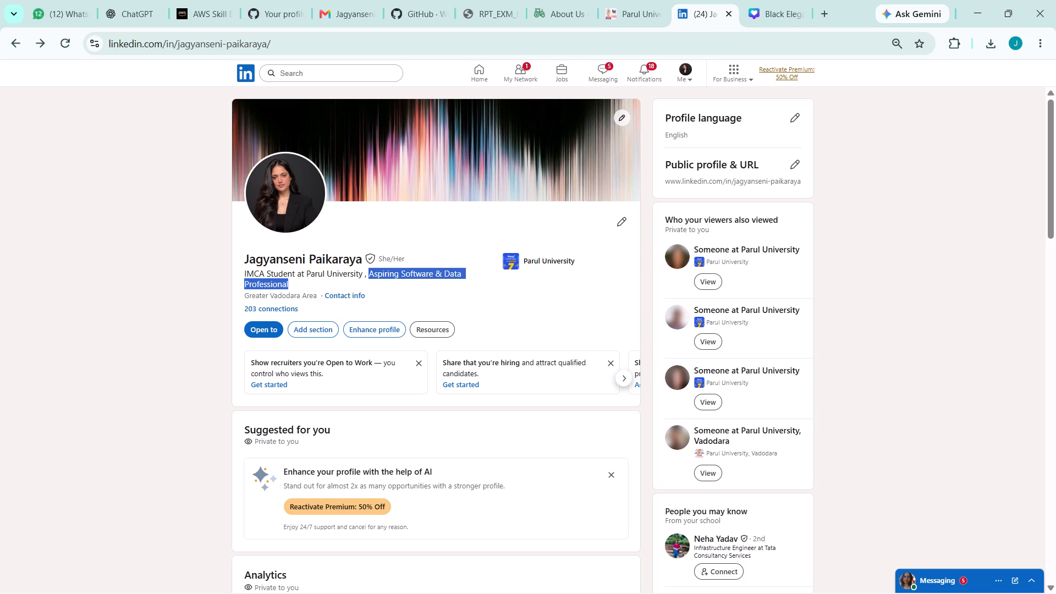
pyautogui.click(783, 1)
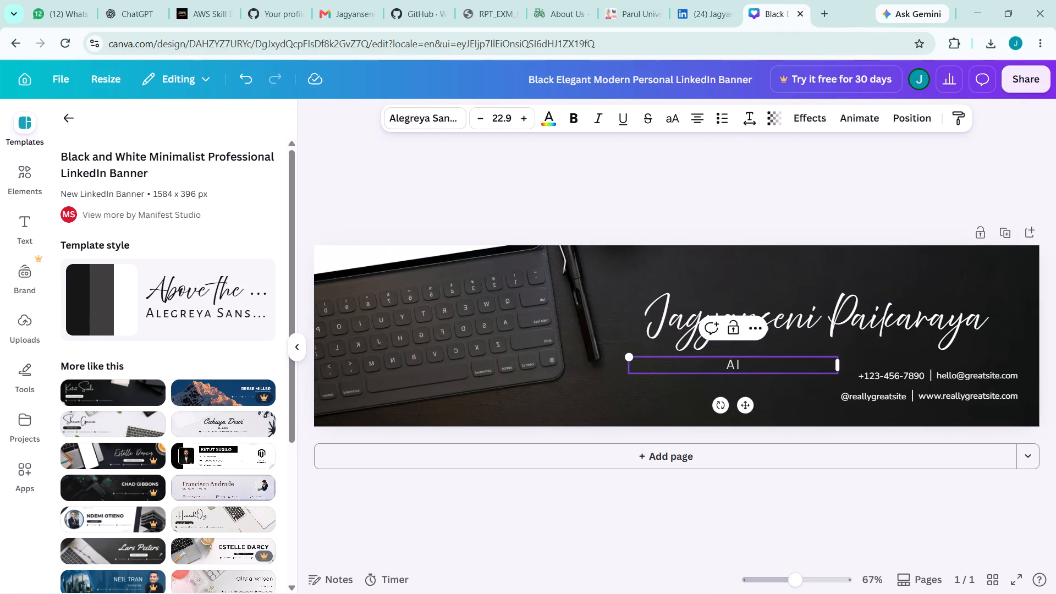
# Complete the banner subtitle so that it reads "AI & ML Developer".
pyautogui.press('space')
pyautogui.hotkey('shift', '&')
pyautogui.press('space')
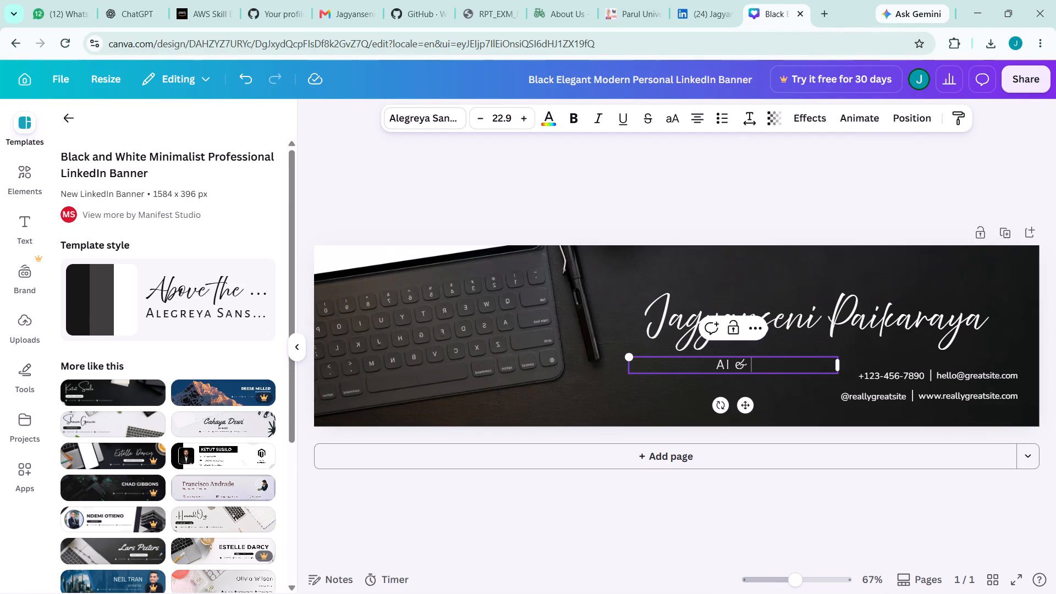
pyautogui.hotkey('shift', 'm')
pyautogui.write('L')
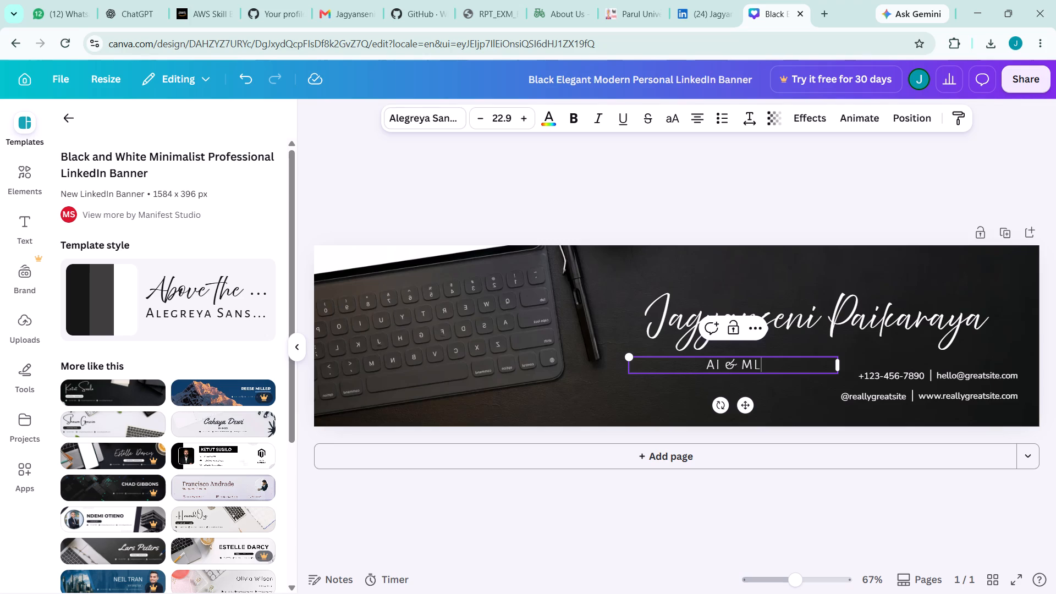
pyautogui.press('space')
pyautogui.write('Develo')
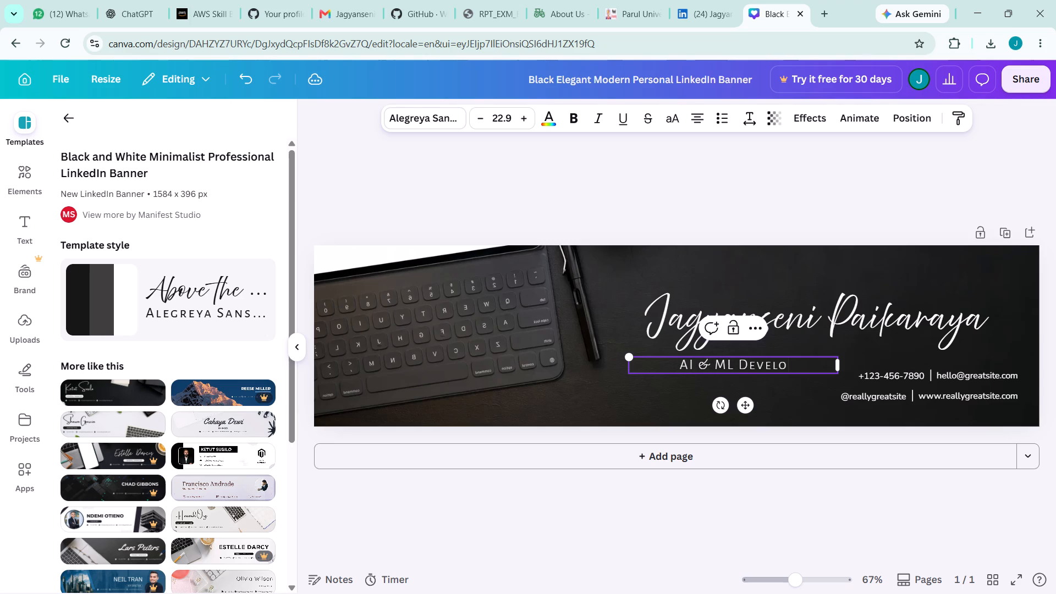
pyautogui.write('per')
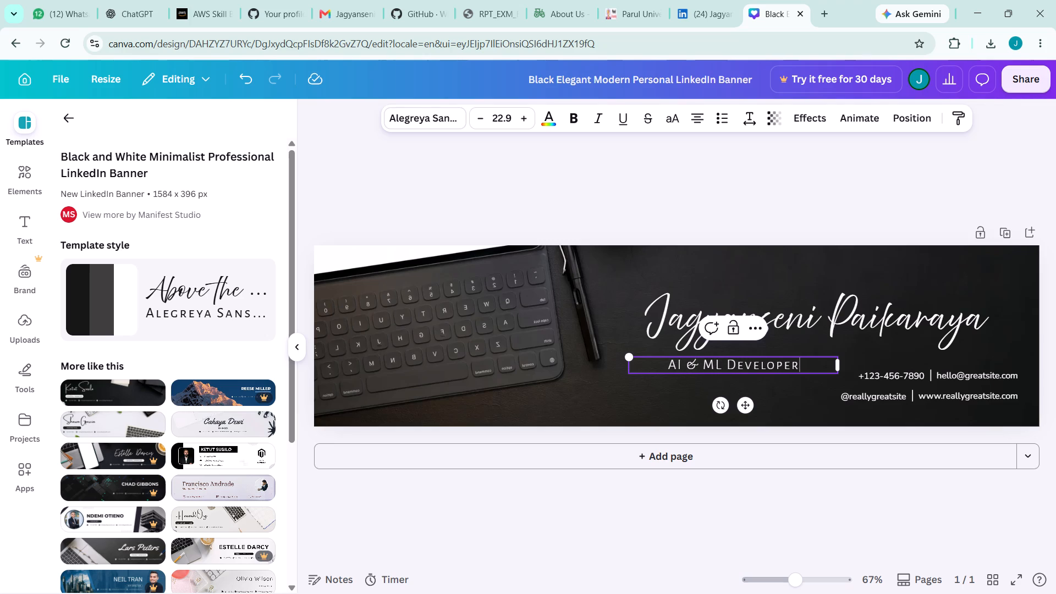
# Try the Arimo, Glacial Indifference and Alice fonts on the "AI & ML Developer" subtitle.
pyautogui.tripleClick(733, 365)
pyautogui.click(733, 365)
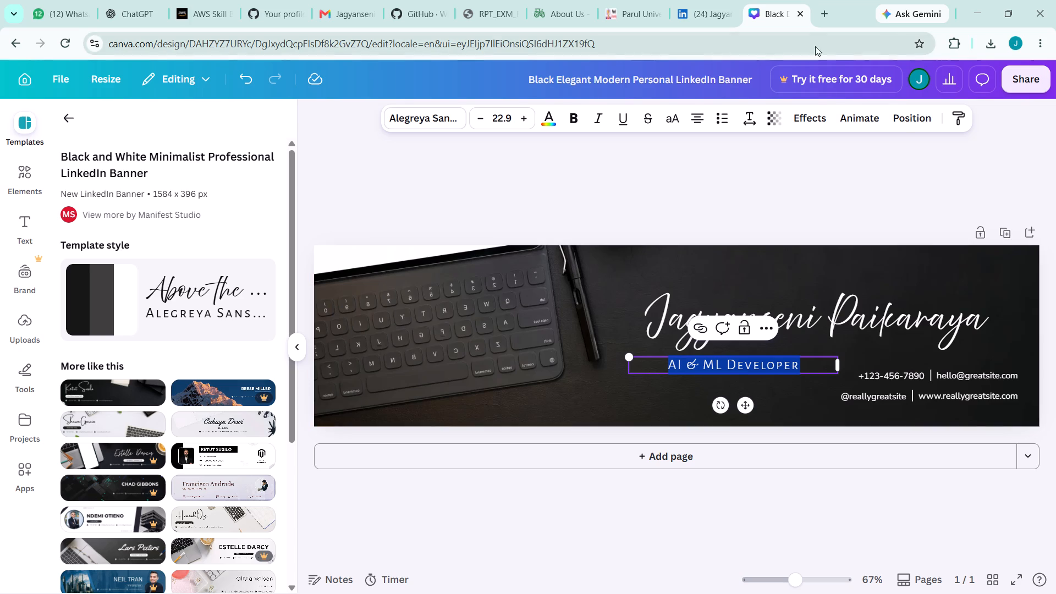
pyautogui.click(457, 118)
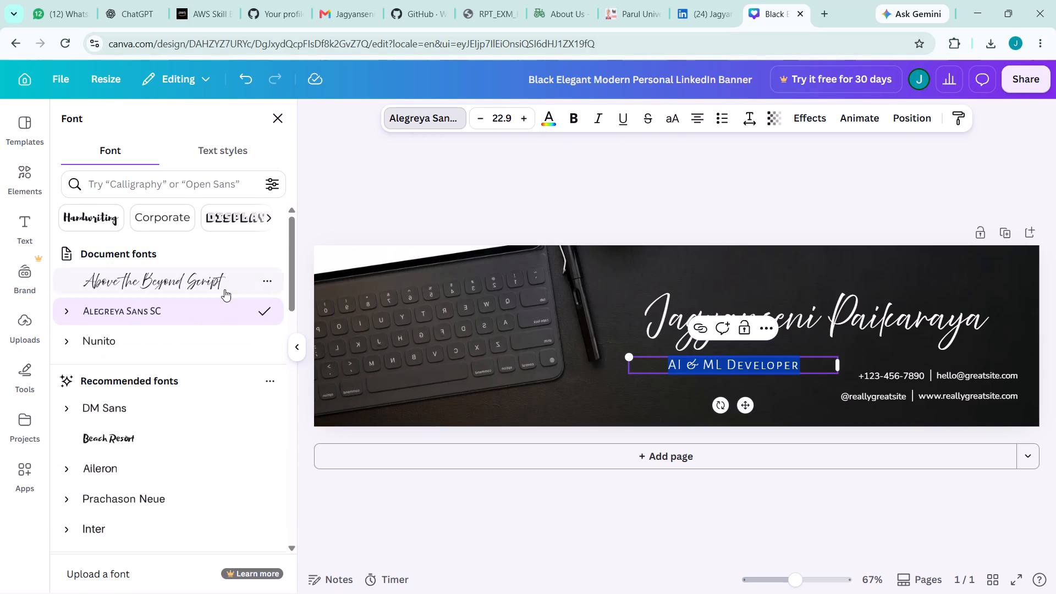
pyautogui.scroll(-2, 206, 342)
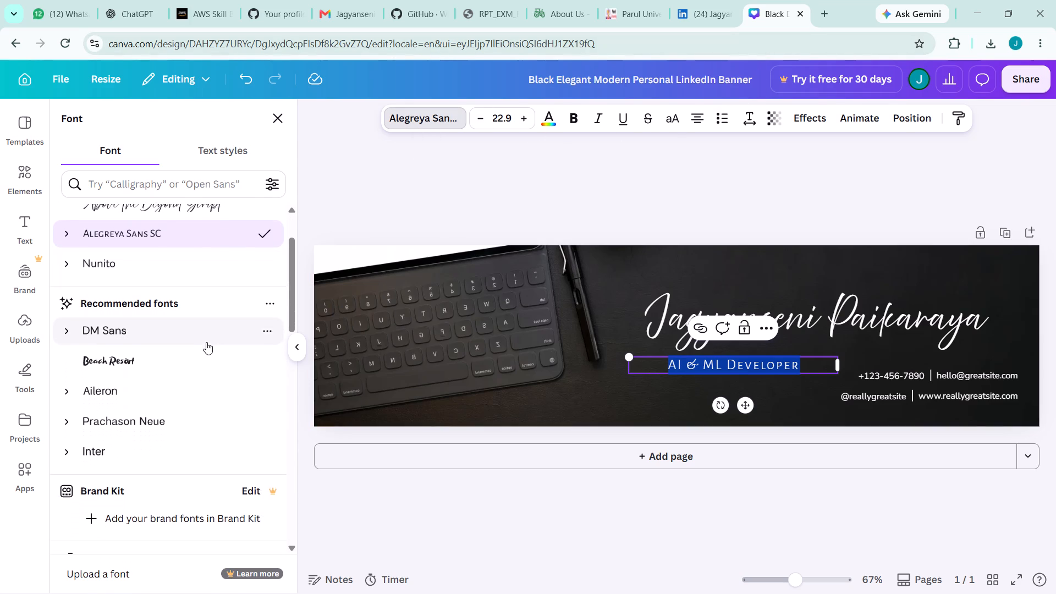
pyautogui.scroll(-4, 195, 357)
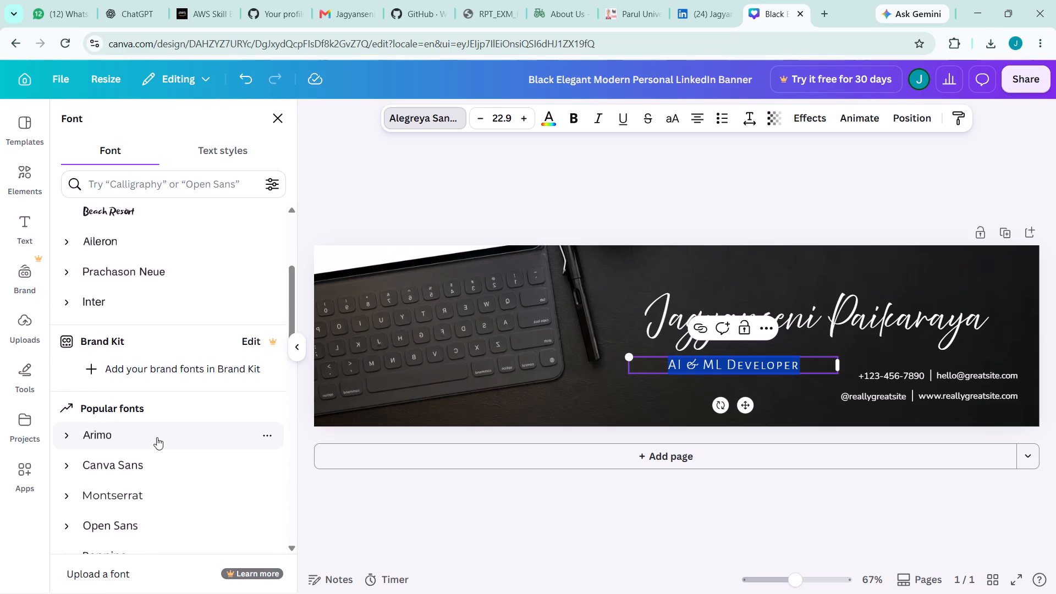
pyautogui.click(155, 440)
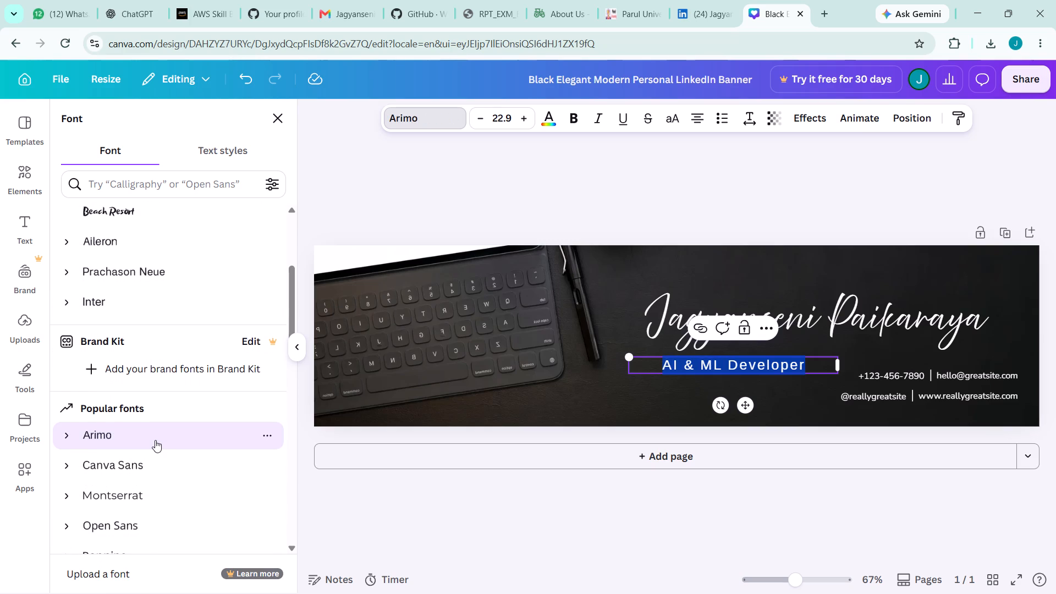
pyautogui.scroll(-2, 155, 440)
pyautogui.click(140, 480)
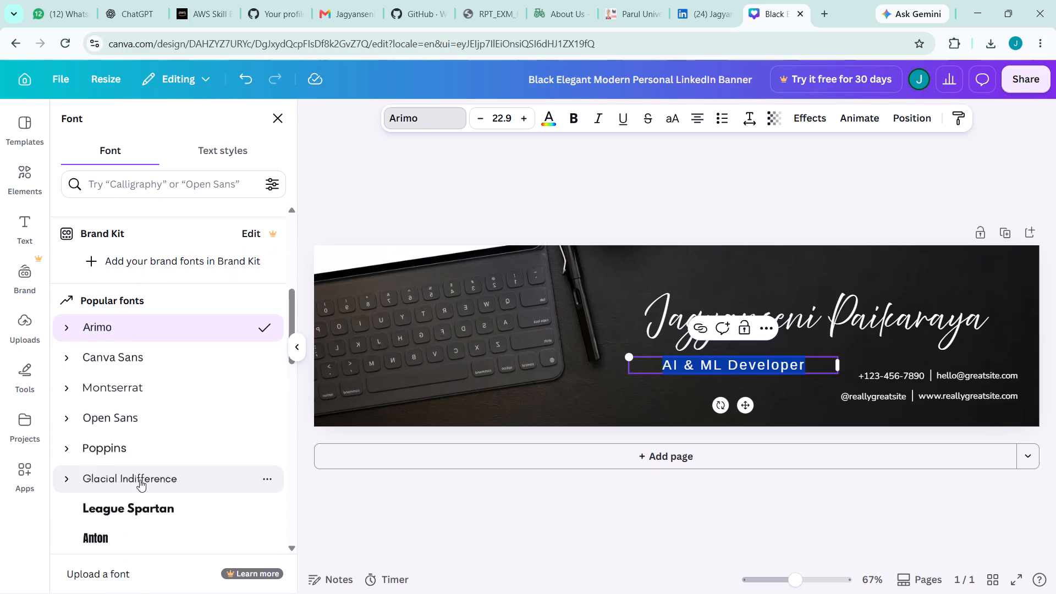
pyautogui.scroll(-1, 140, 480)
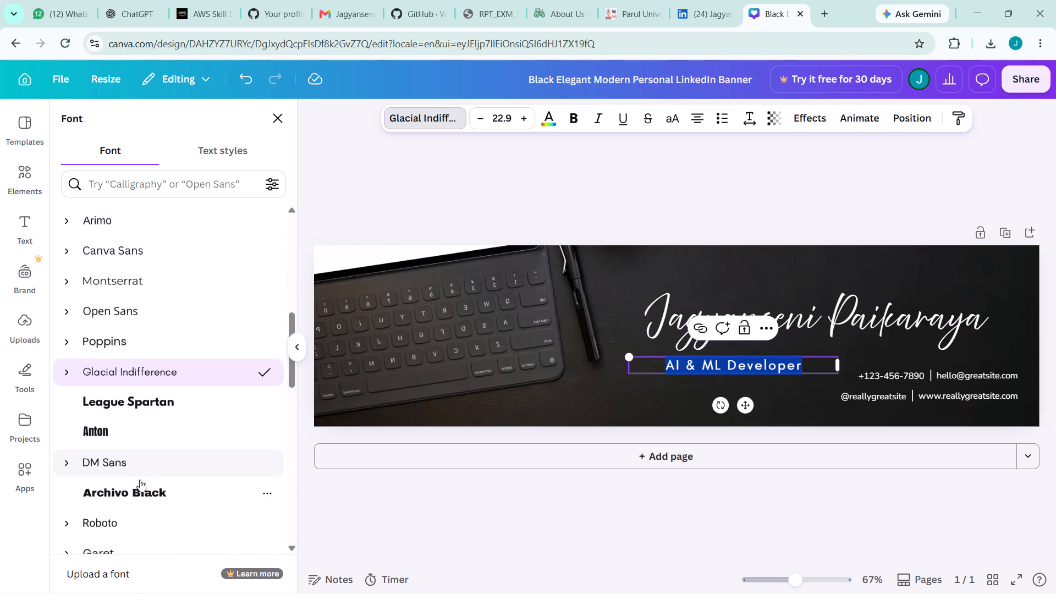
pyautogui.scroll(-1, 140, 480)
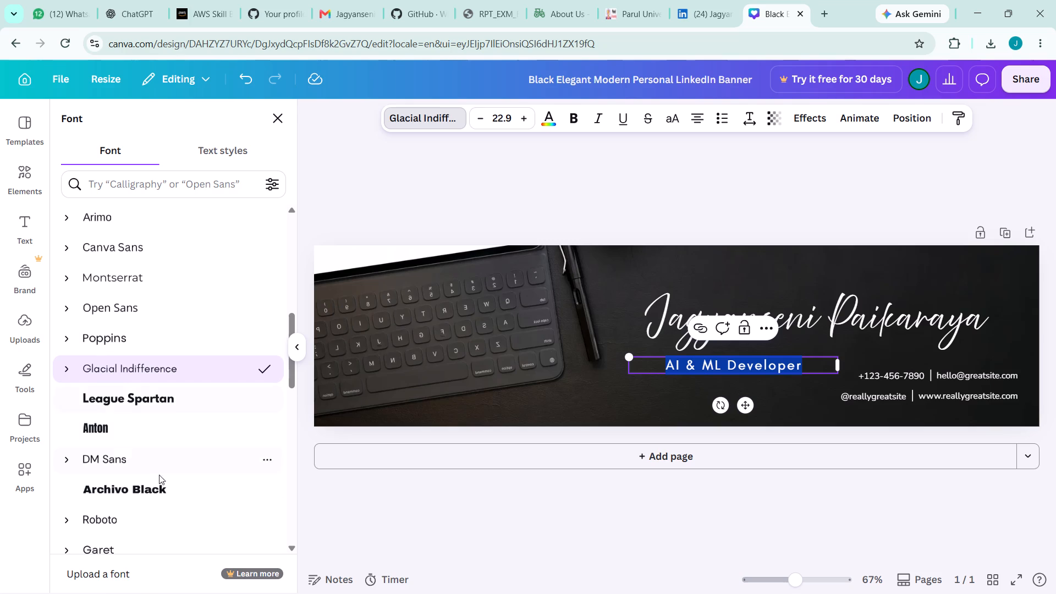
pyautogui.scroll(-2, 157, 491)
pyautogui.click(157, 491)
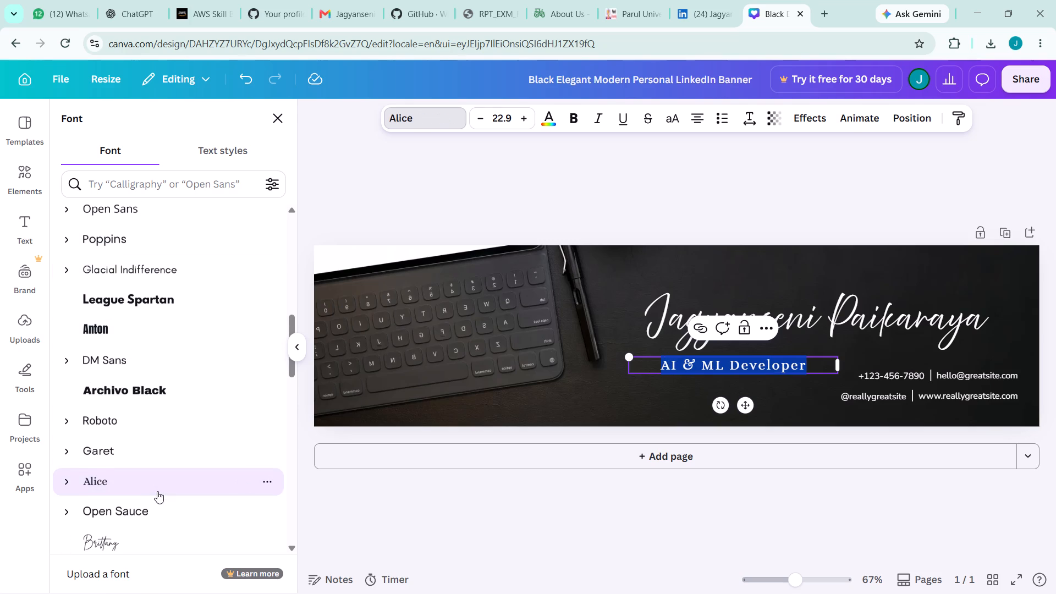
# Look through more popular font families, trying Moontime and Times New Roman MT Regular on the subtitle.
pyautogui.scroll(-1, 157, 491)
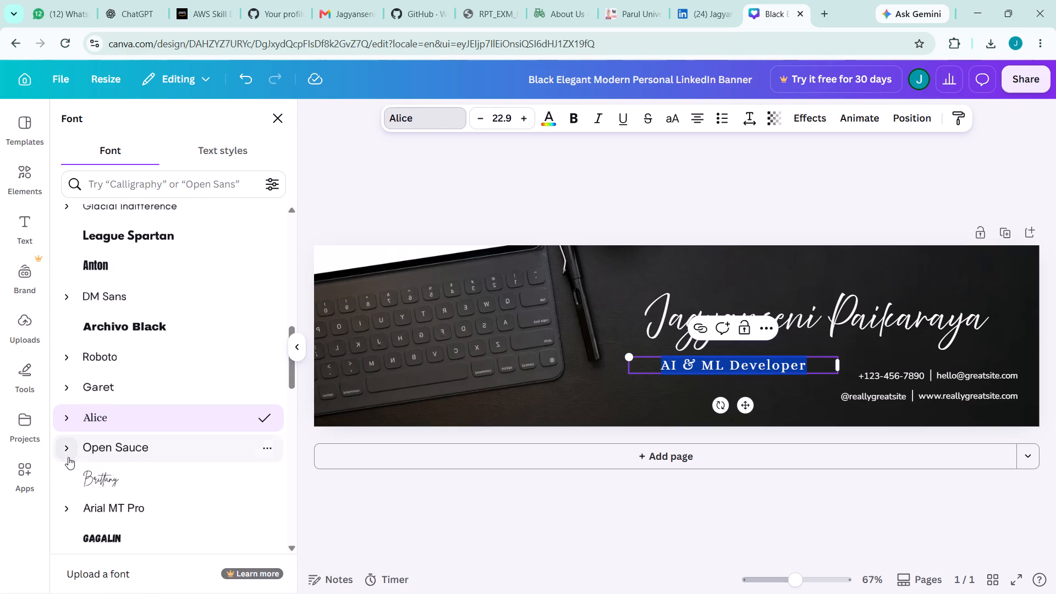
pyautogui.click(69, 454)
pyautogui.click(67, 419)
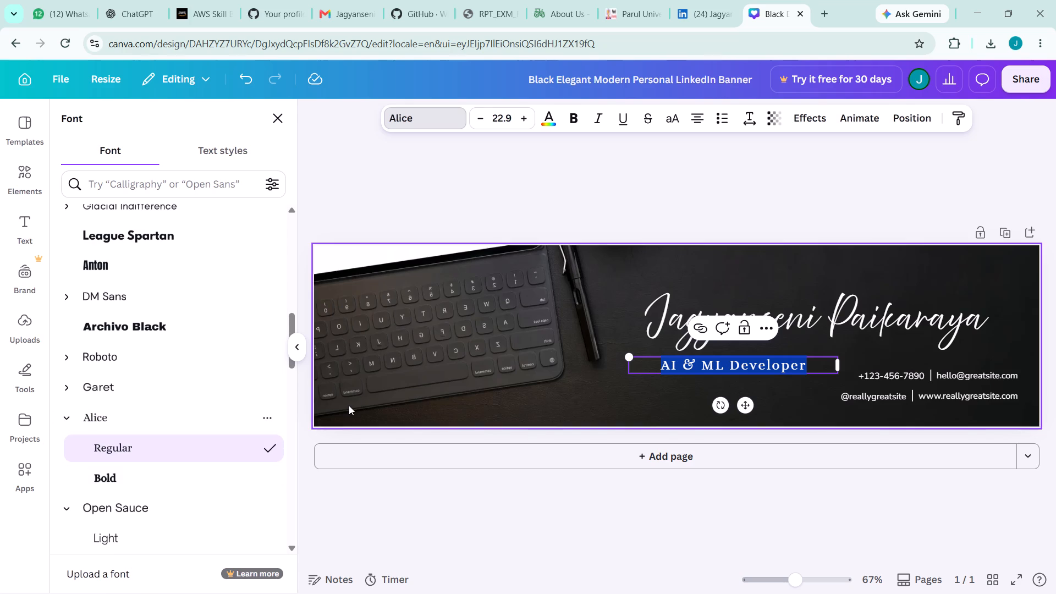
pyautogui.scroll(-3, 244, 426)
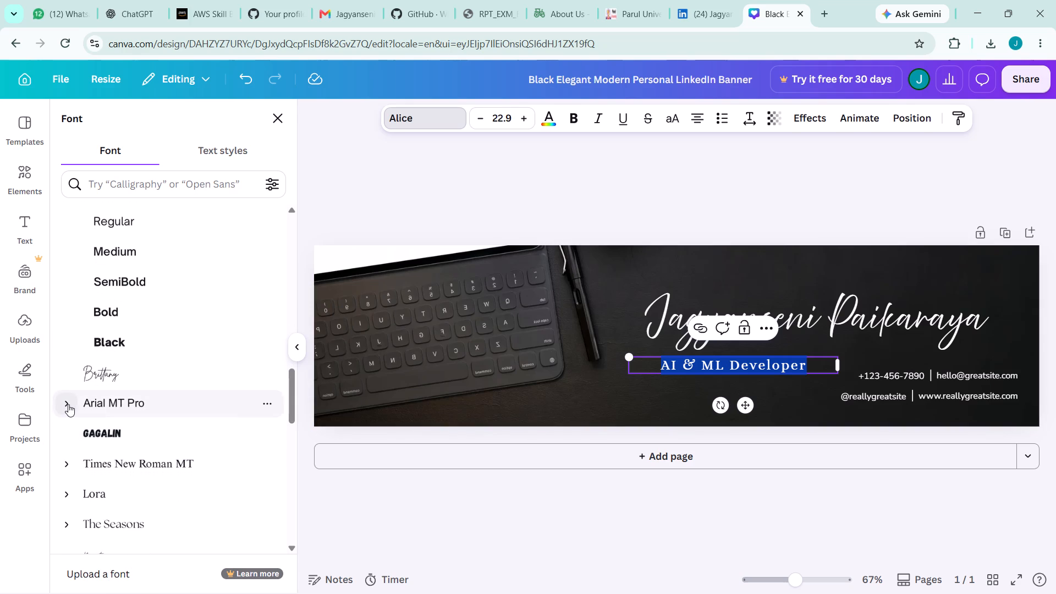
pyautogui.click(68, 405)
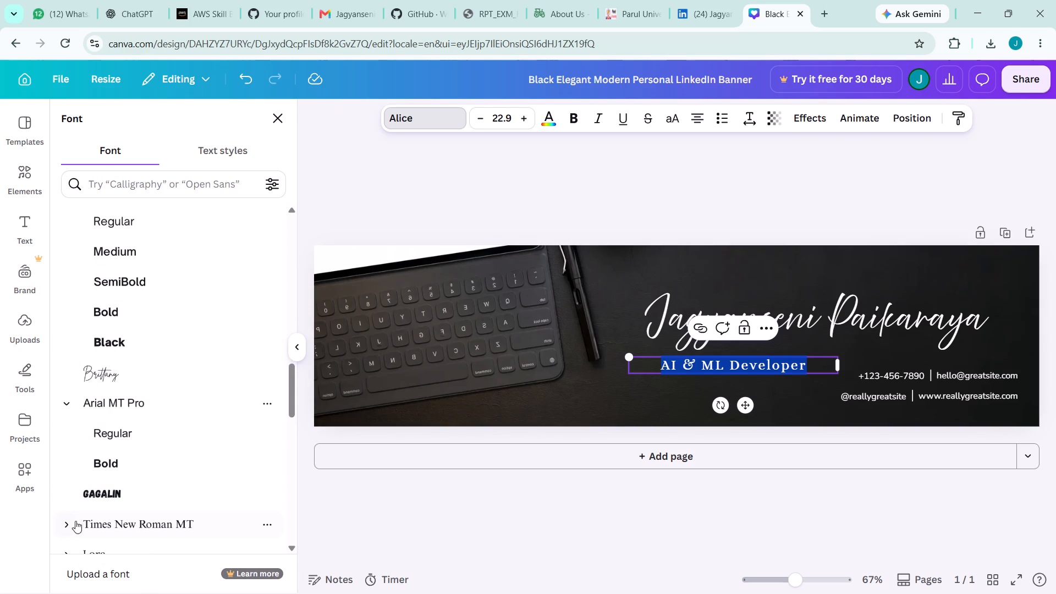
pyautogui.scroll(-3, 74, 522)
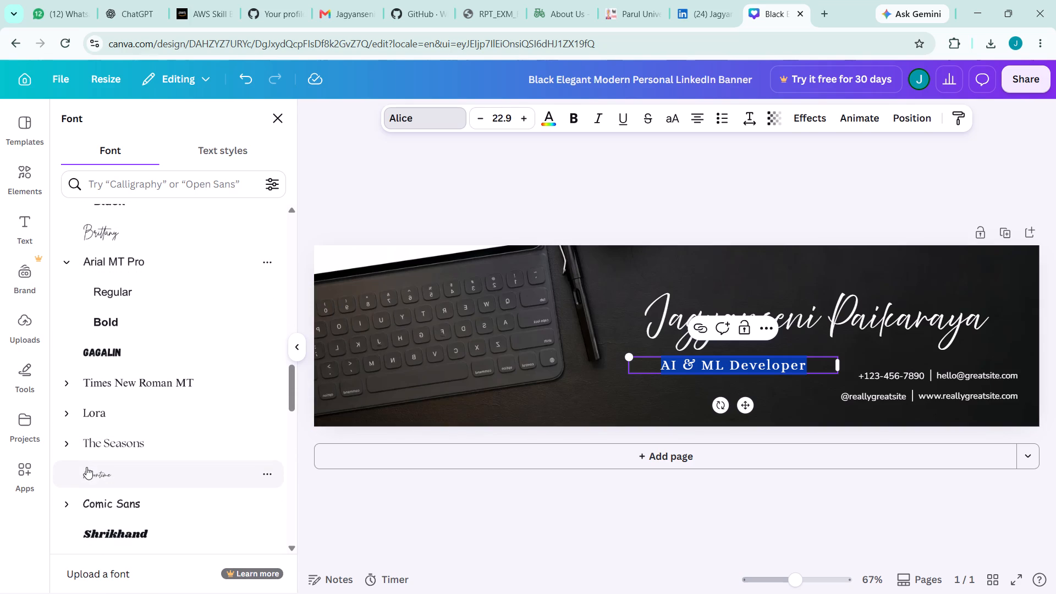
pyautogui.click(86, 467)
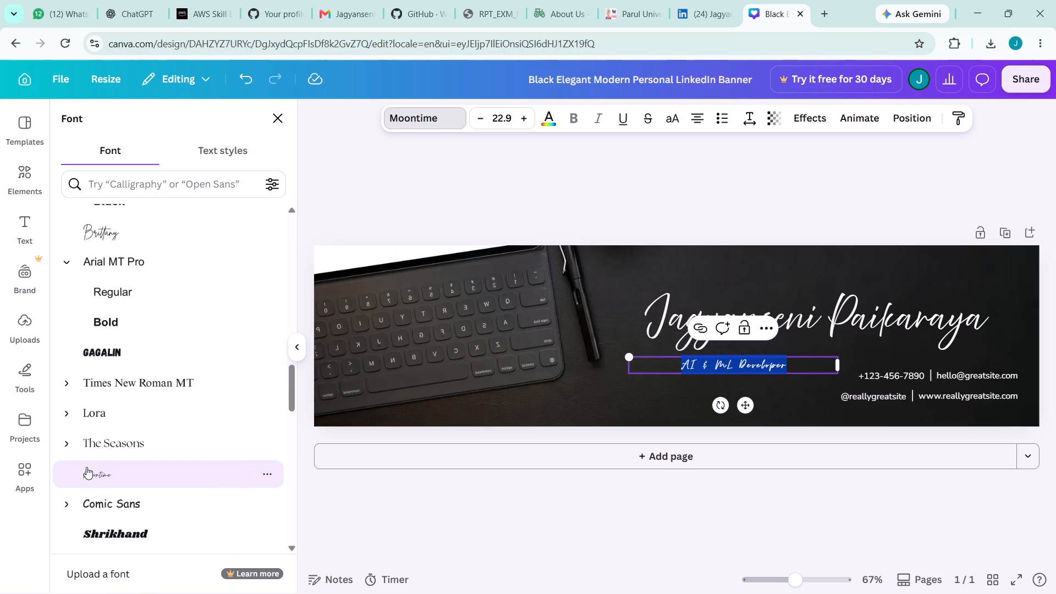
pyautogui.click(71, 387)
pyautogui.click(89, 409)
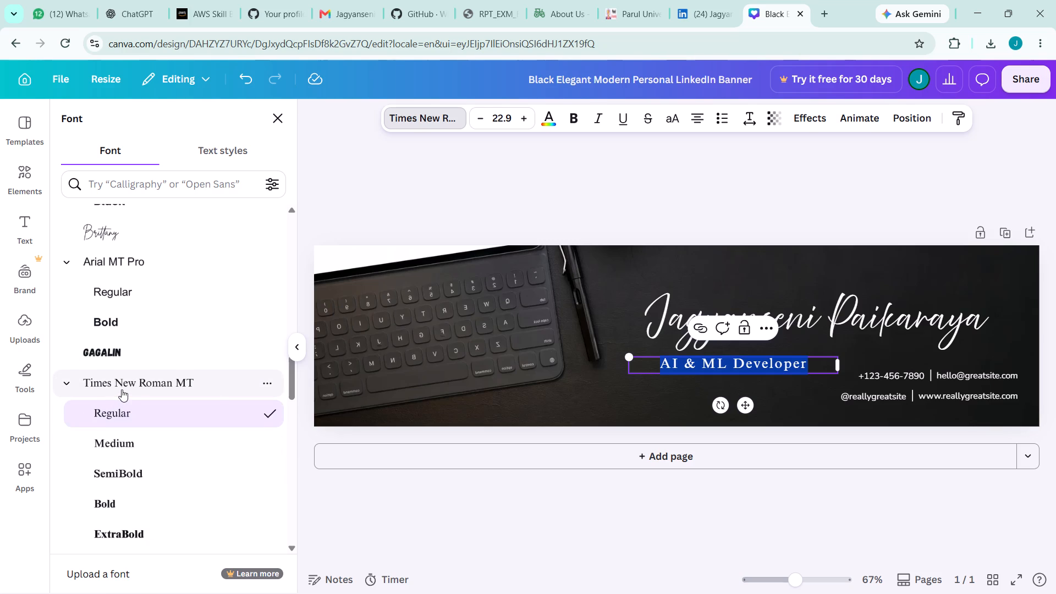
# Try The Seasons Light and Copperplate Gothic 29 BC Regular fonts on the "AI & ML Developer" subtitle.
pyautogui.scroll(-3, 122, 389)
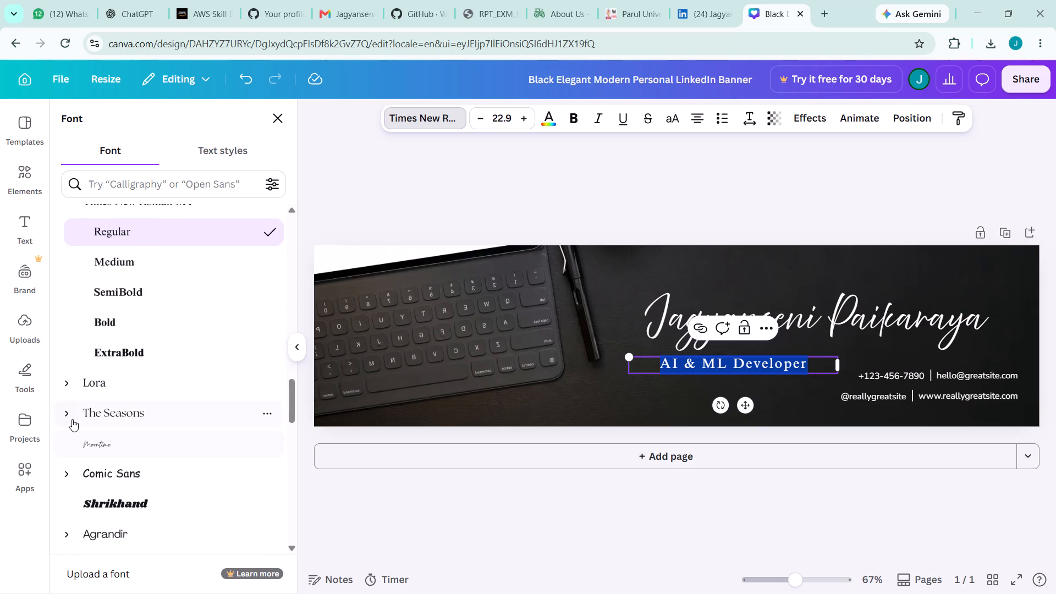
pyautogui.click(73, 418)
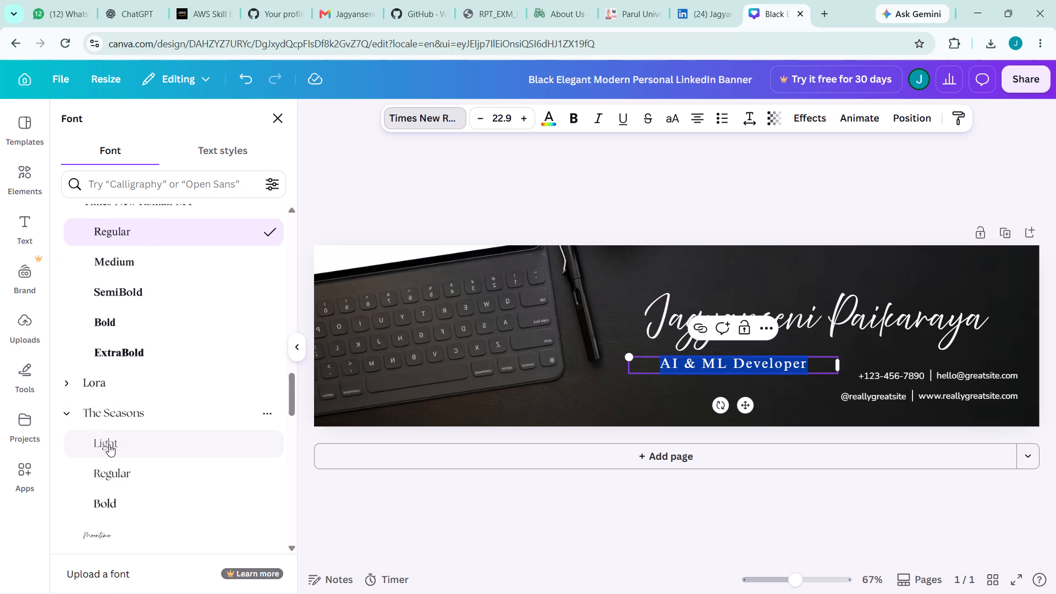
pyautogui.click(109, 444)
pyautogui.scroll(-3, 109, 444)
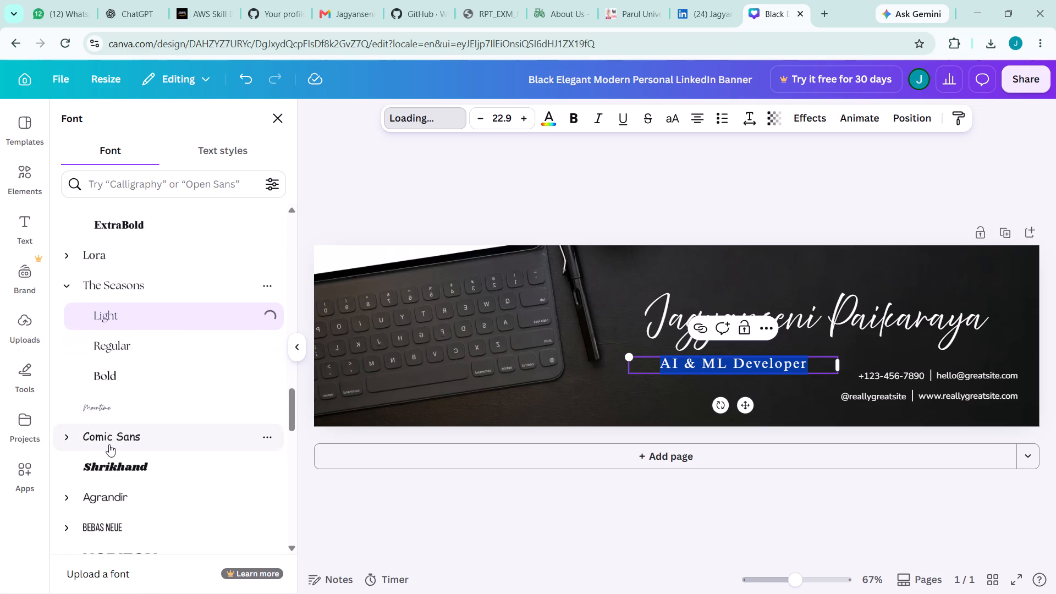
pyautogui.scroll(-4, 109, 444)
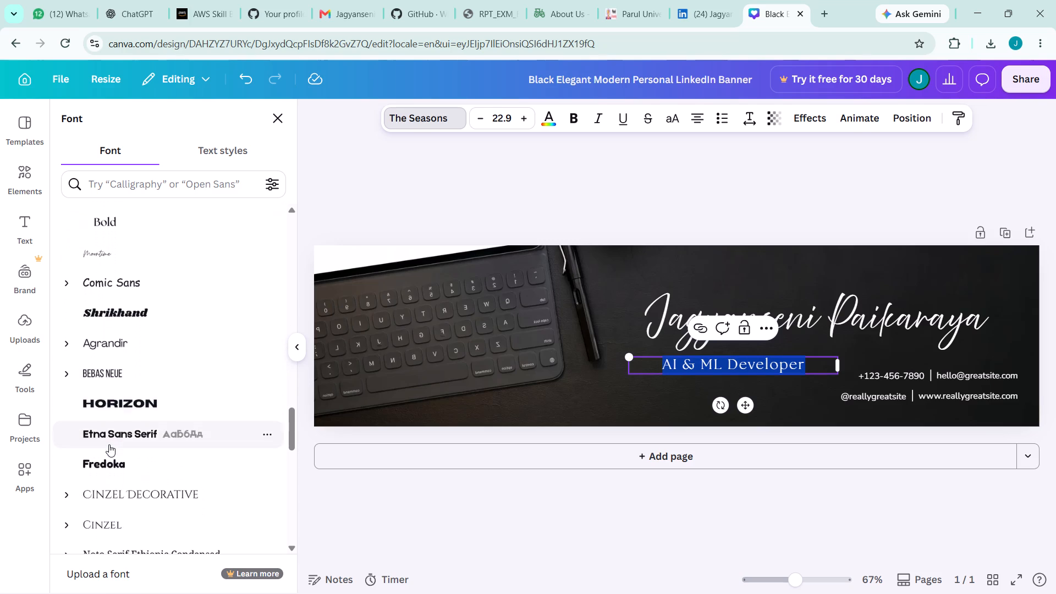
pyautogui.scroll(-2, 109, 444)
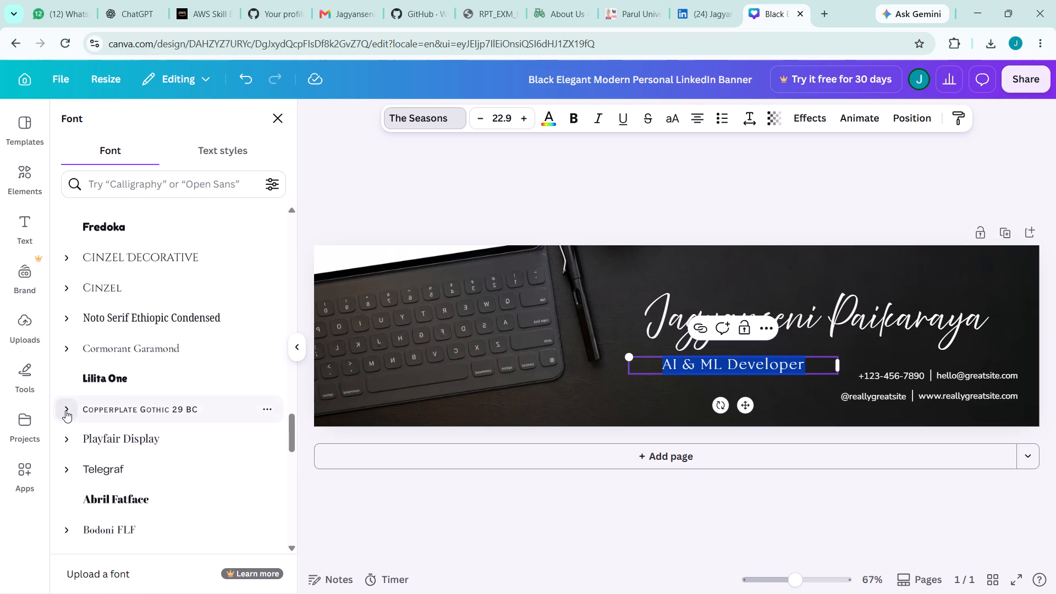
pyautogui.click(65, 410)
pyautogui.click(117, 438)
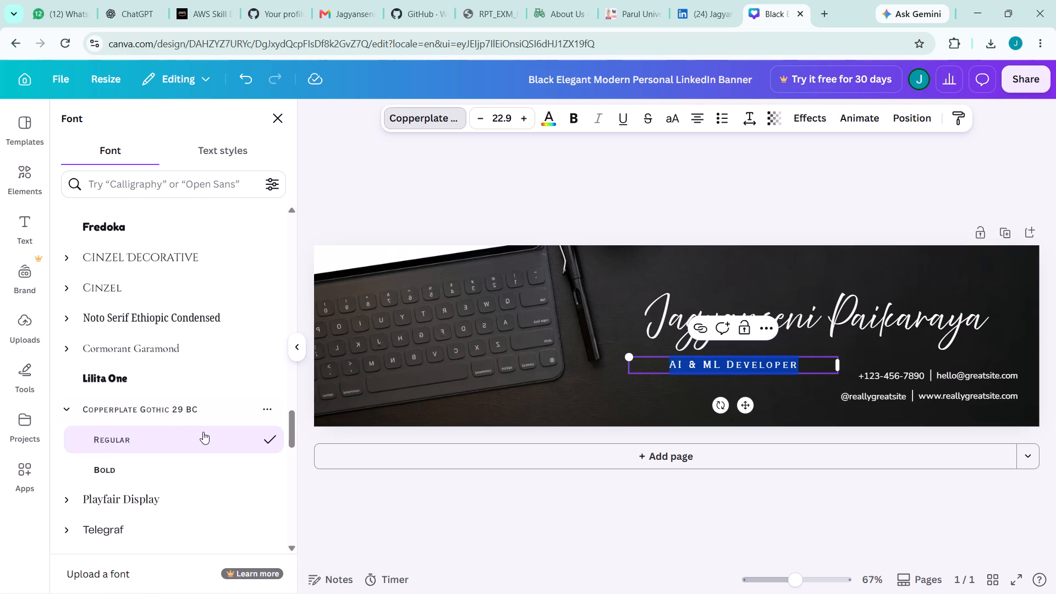
# Set the "AI & ML Developer" subtitle in Cormorant Garamond Light with italic style.
pyautogui.click(68, 345)
pyautogui.click(113, 372)
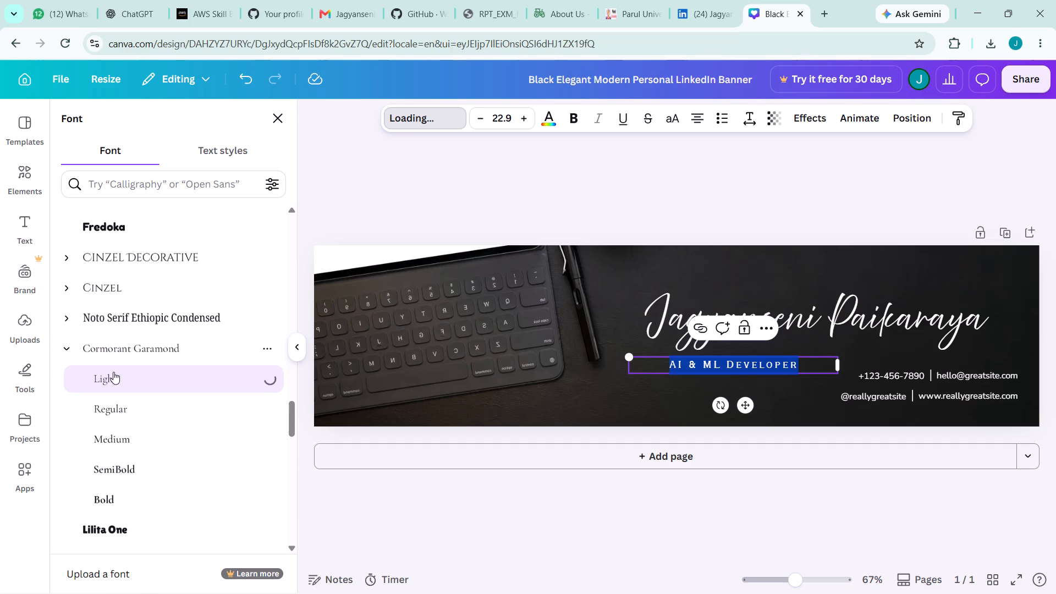
pyautogui.scroll(-1, 113, 372)
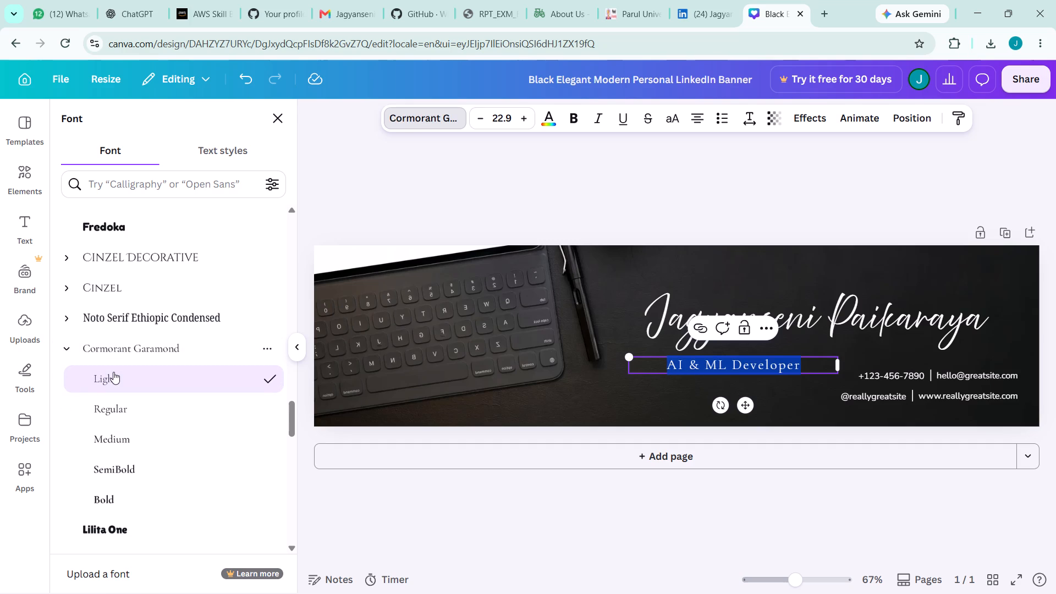
pyautogui.scroll(-6, 113, 372)
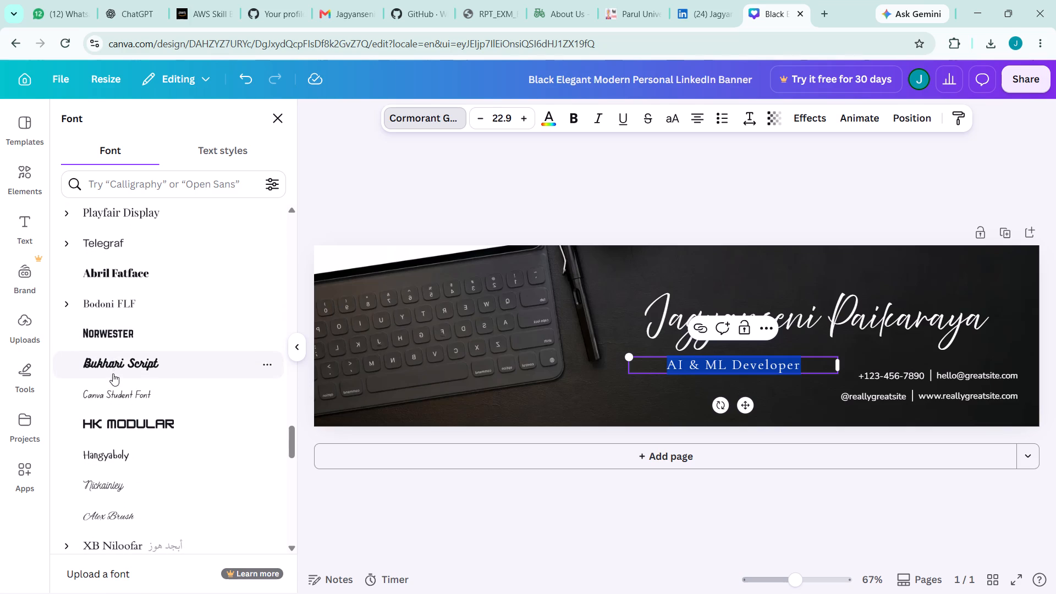
pyautogui.click(602, 127)
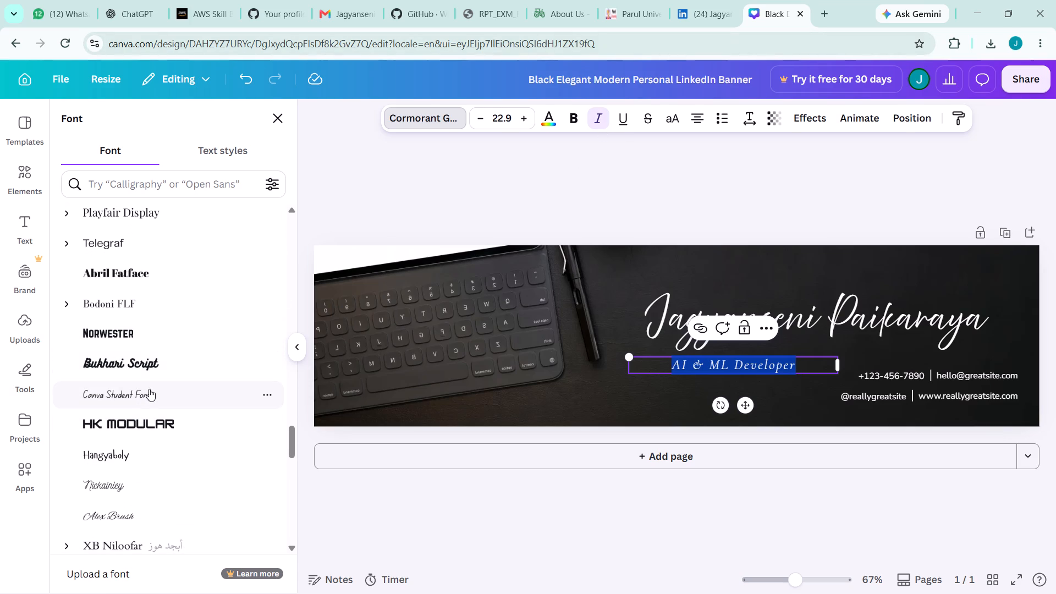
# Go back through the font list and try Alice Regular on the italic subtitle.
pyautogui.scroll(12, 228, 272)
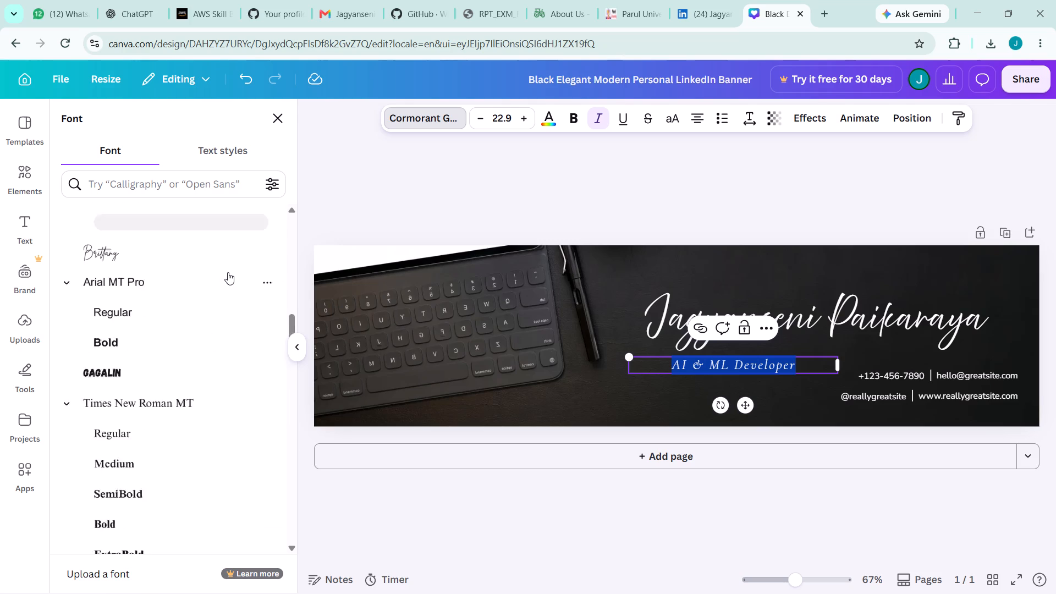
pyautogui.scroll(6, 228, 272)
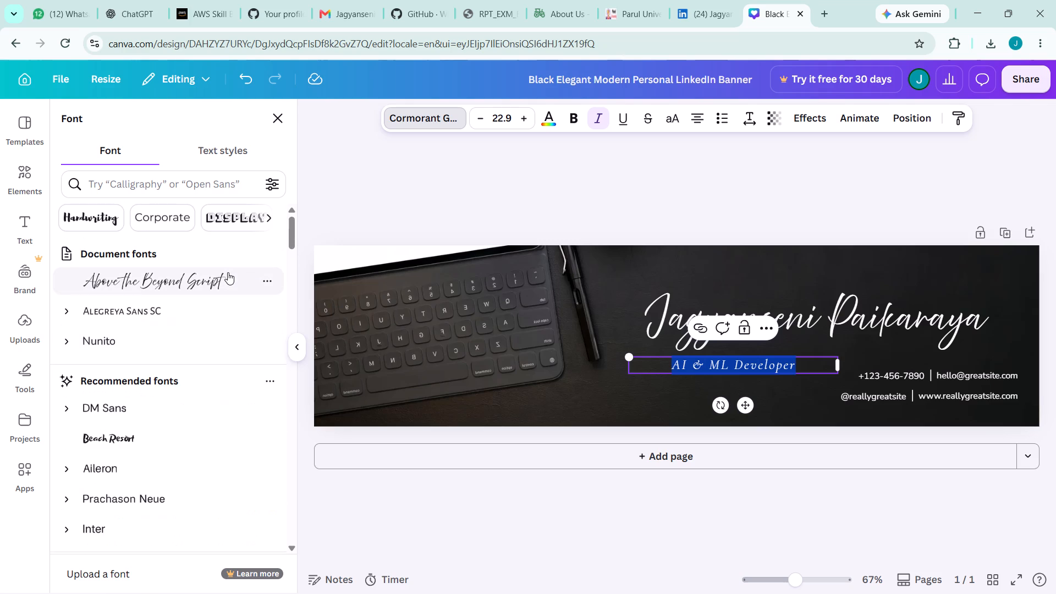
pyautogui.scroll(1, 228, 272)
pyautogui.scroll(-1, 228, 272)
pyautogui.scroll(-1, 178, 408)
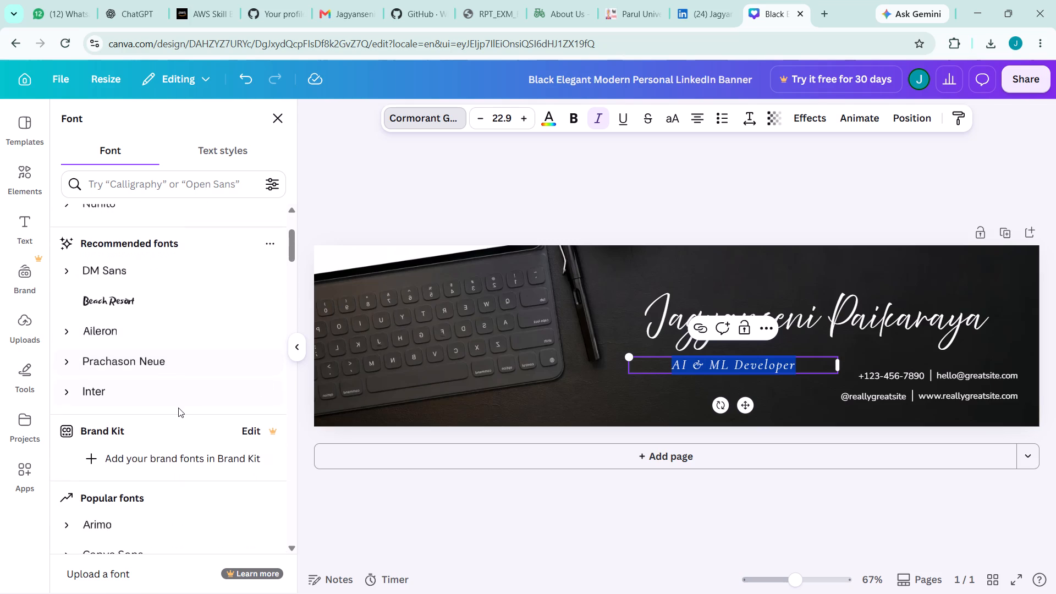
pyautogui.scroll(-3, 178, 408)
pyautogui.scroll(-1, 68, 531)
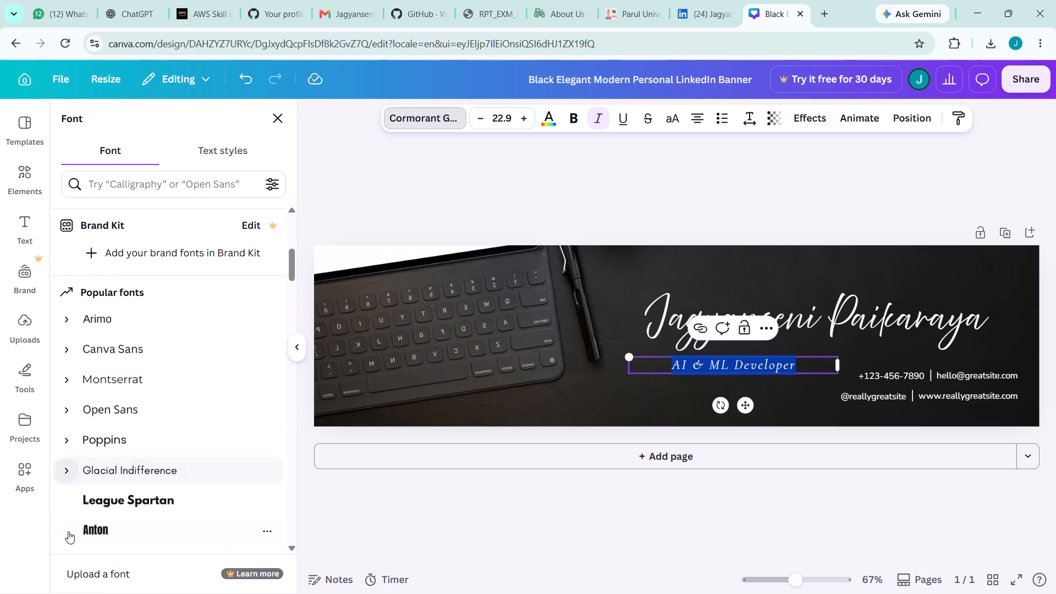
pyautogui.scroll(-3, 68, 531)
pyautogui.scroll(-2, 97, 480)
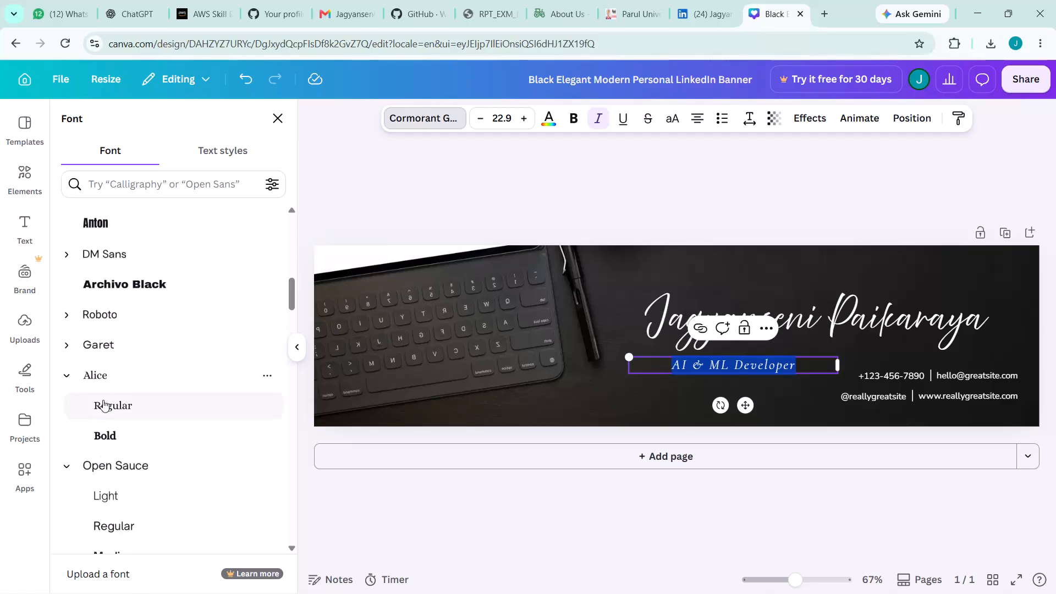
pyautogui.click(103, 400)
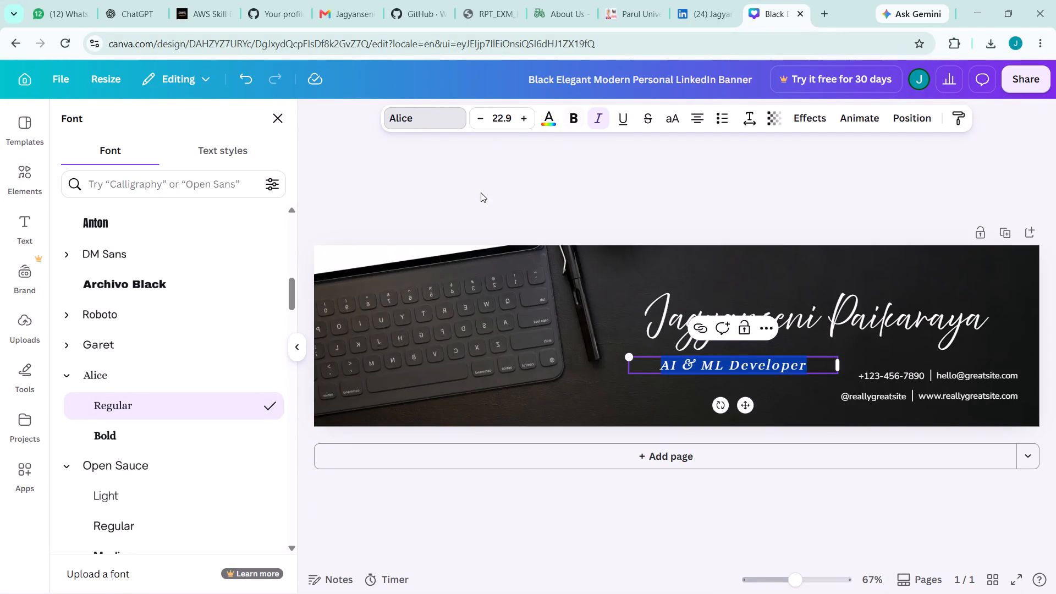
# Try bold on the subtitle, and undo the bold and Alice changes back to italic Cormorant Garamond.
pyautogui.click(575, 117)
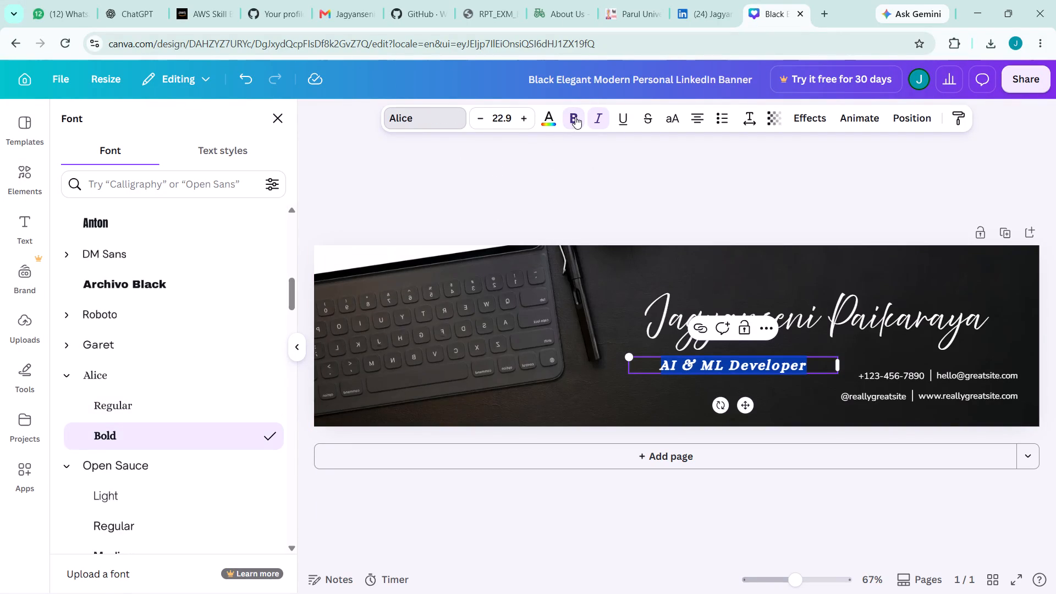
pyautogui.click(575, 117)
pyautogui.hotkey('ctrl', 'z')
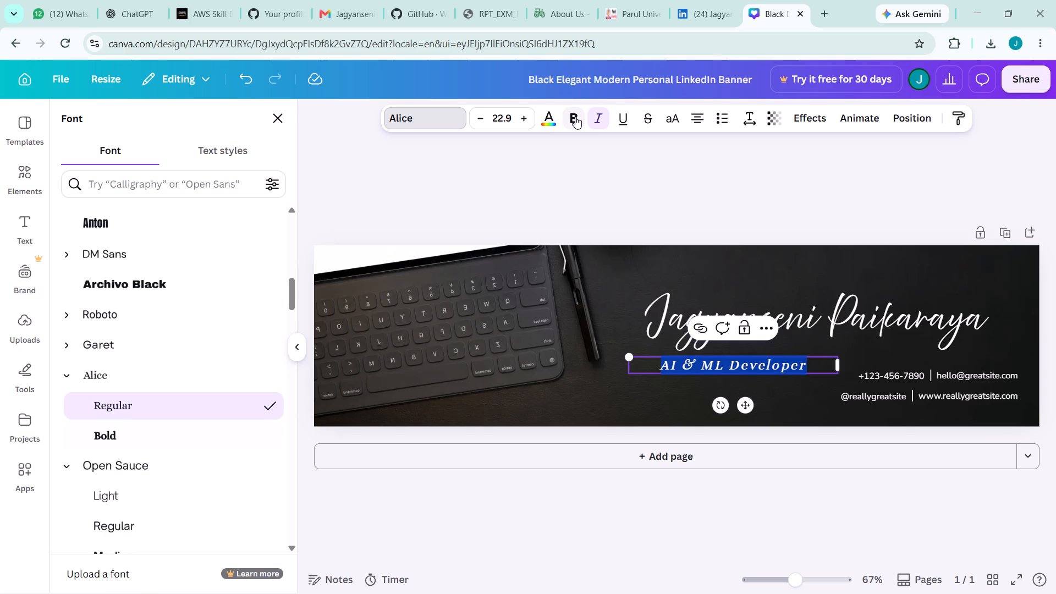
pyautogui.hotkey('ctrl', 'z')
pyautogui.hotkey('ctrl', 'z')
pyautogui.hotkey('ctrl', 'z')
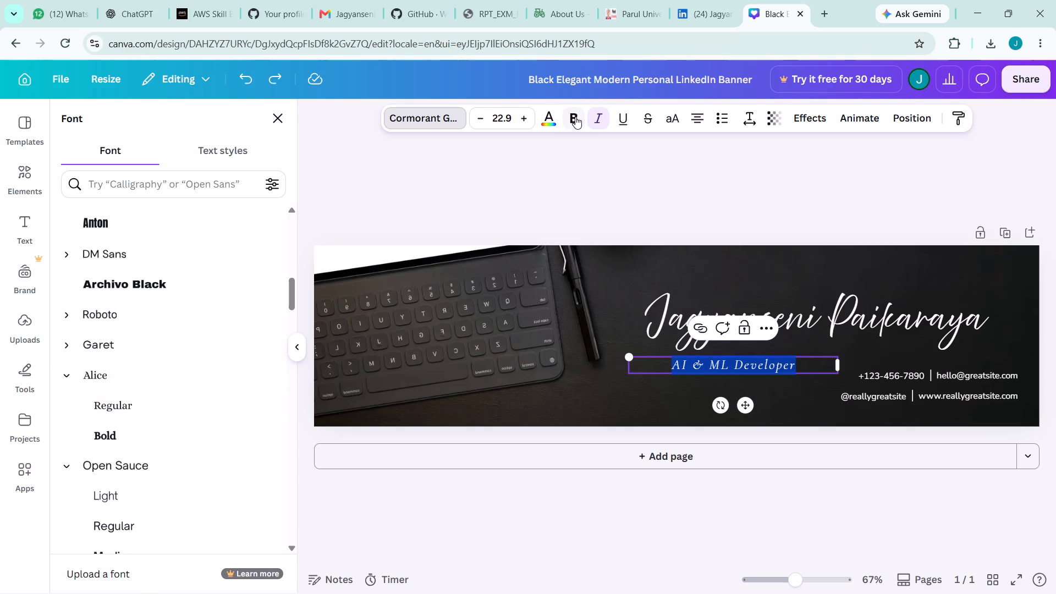
# Redo the Alice font change on the "AI & ML Developer" subtitle.
pyautogui.hotkey('ctrl', 'y')
pyautogui.hotkey('ctrl', 'z')
pyautogui.hotkey('ctrl', 'y')
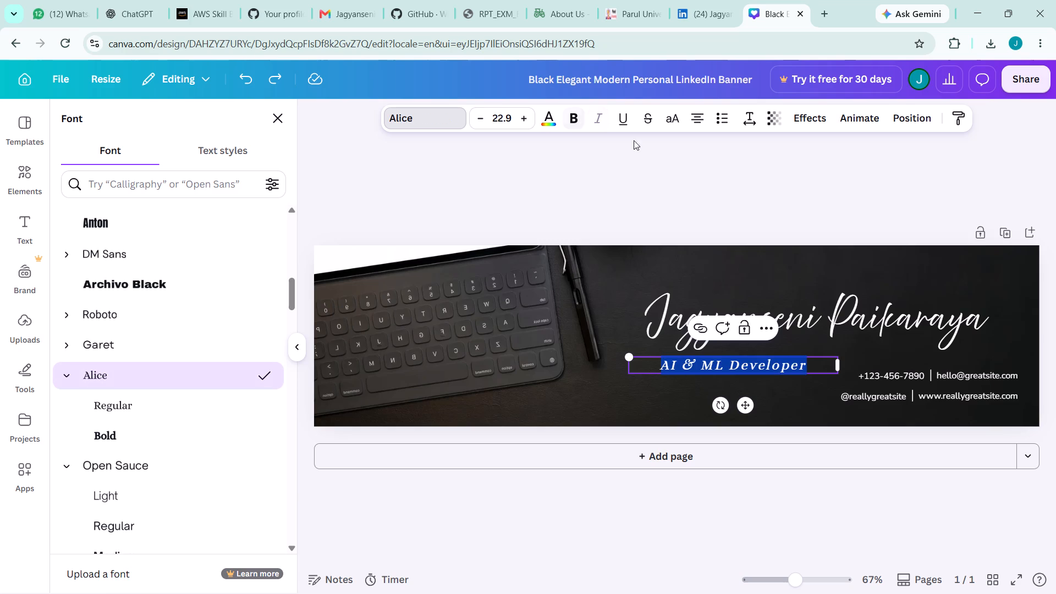
# Delete the placeholder phone number and email group from the banner.
pyautogui.click(941, 370)
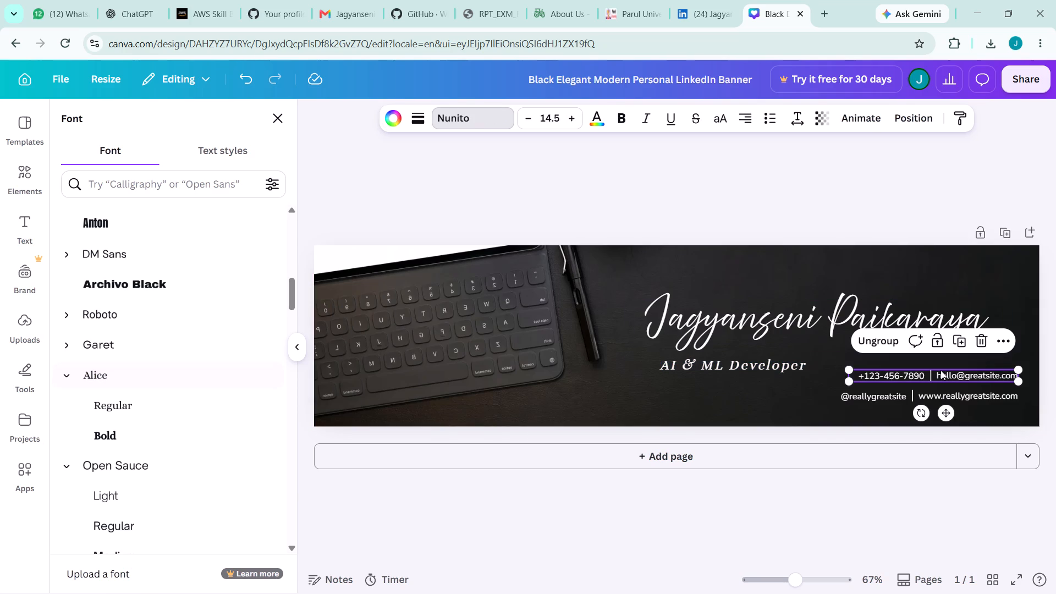
pyautogui.click(985, 333)
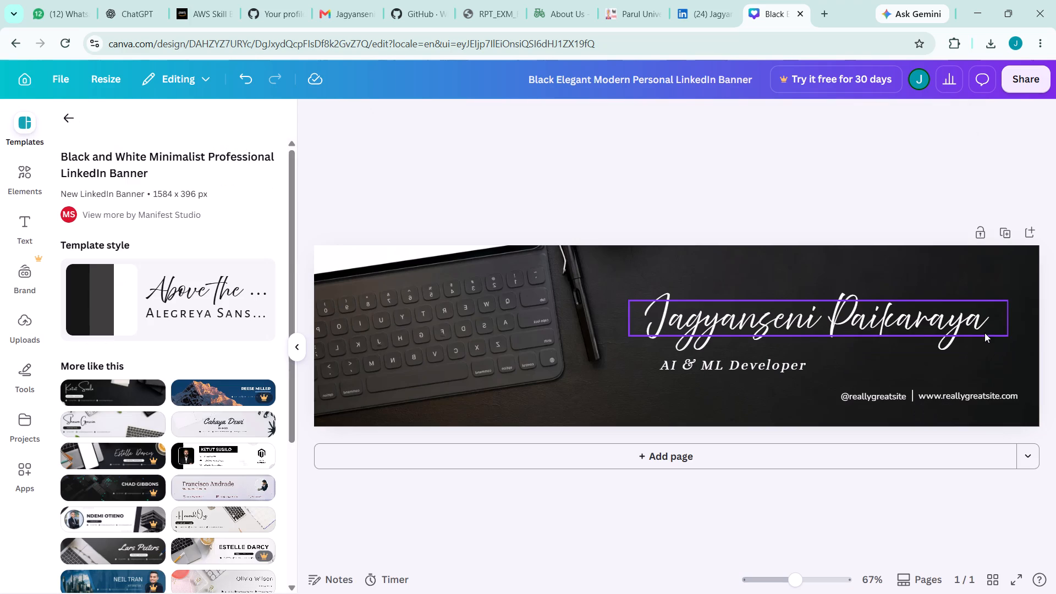
pyautogui.click(951, 399)
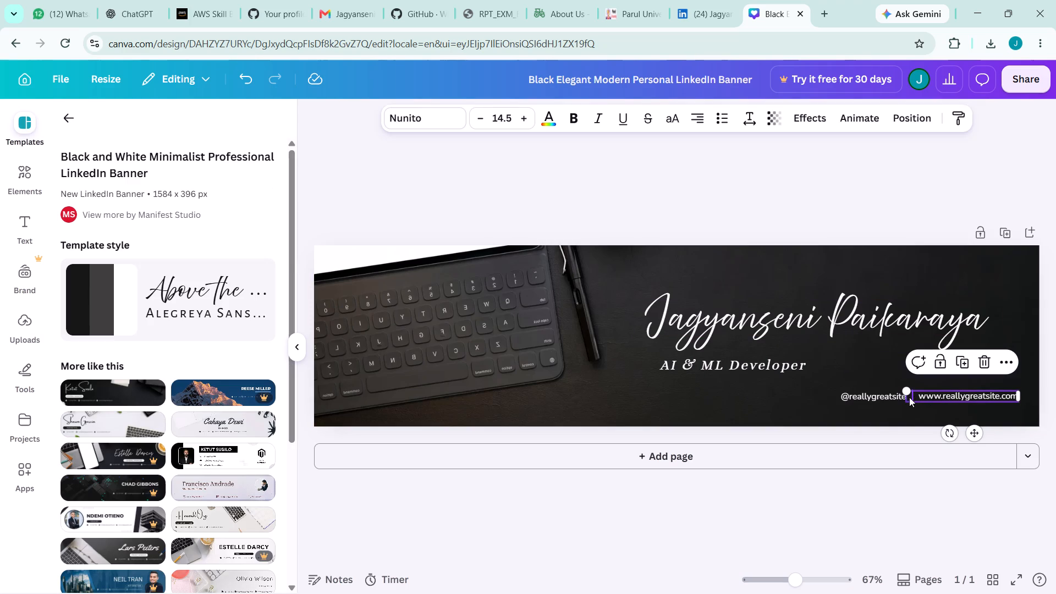
pyautogui.click(888, 396)
pyautogui.doubleClick(888, 396)
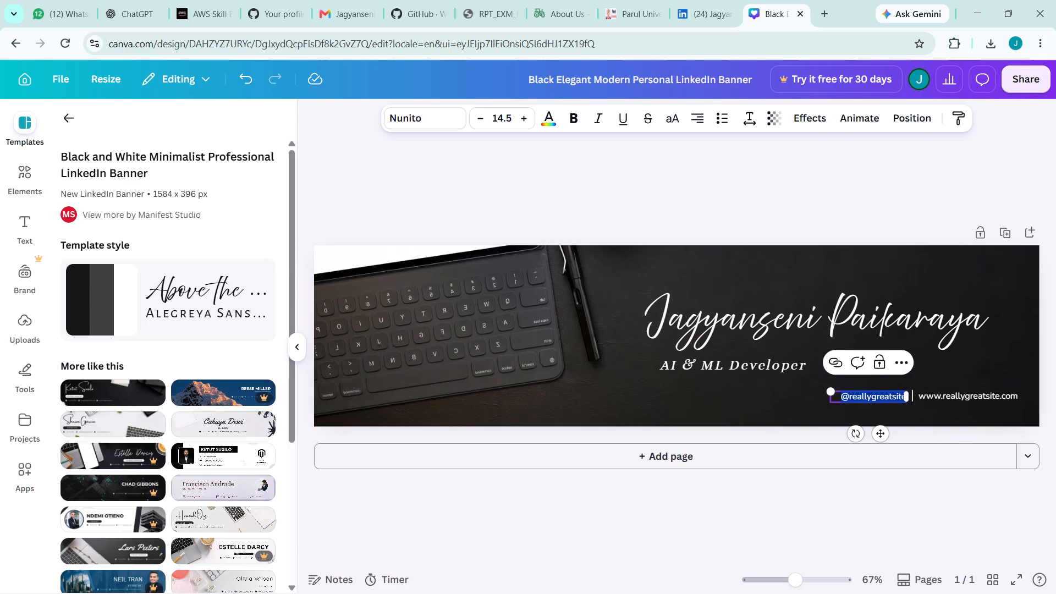
pyautogui.click(884, 396)
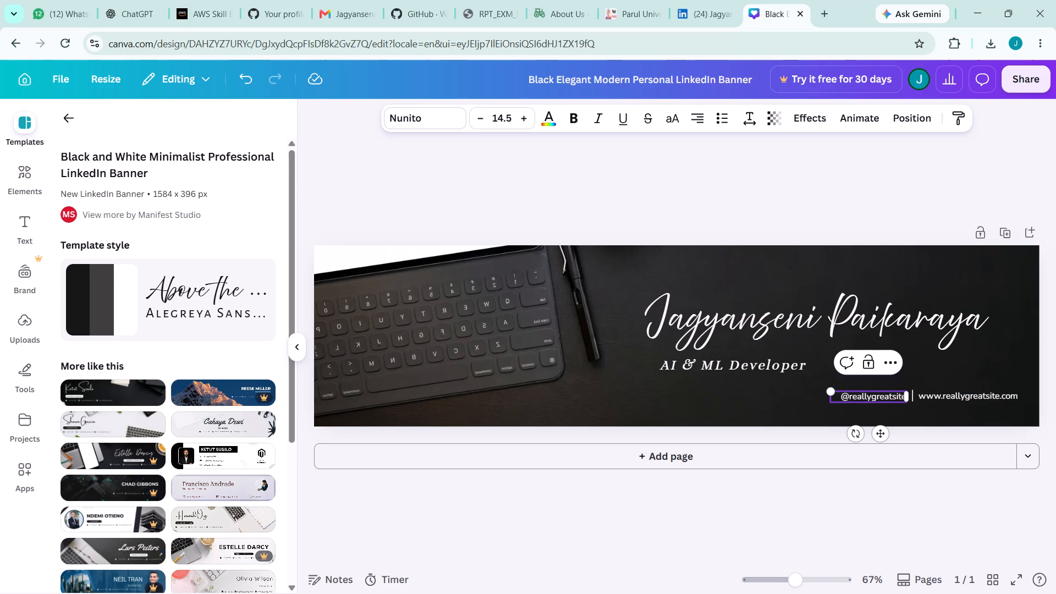
# Switch to GitHub and look over the account's profile page and public profile settings.
pyautogui.click(277, 0)
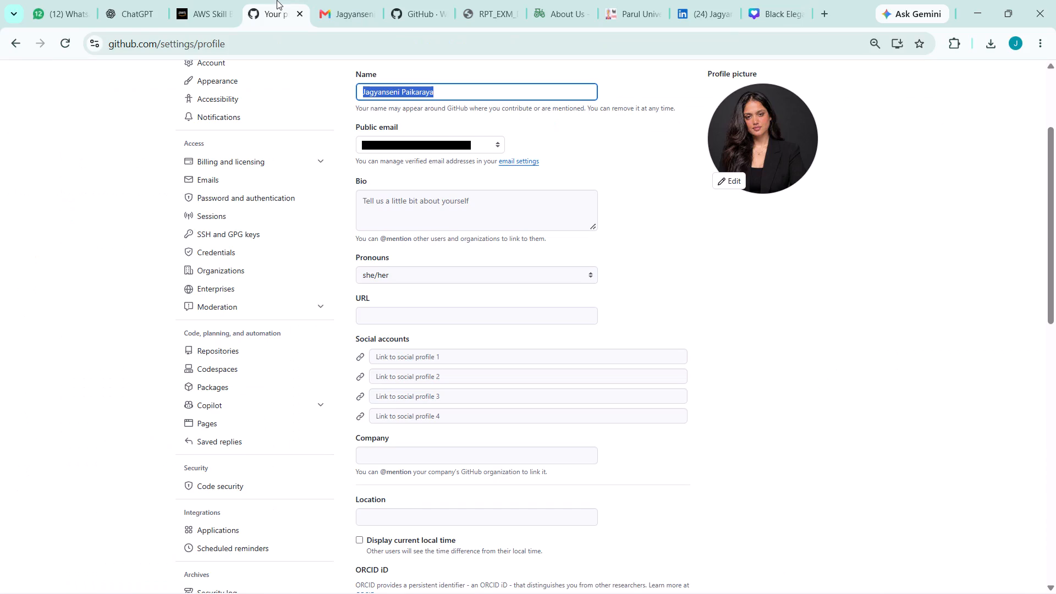
pyautogui.scroll(8, 455, 113)
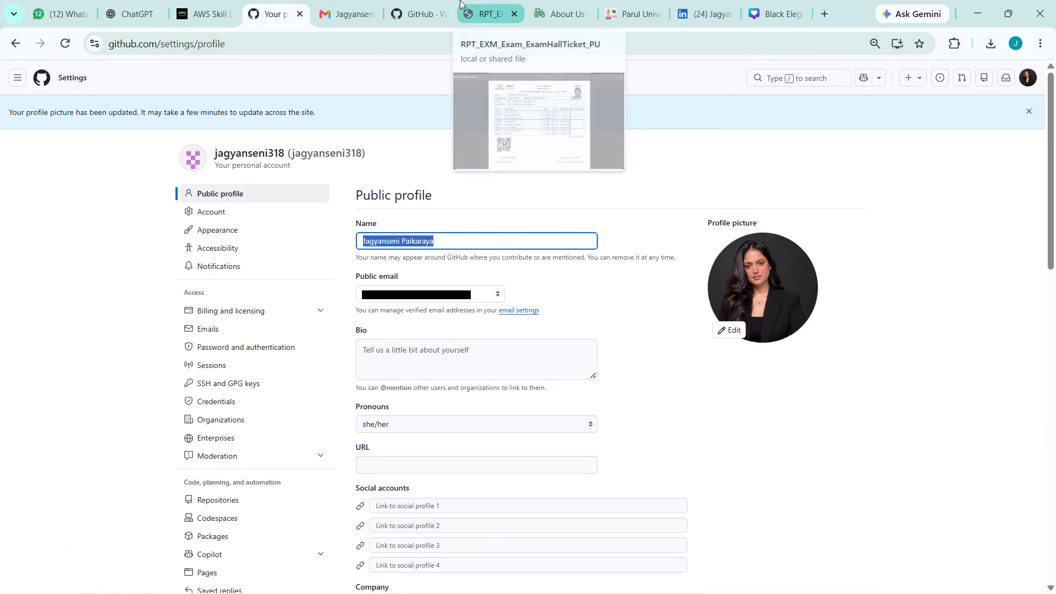
pyautogui.click(431, 0)
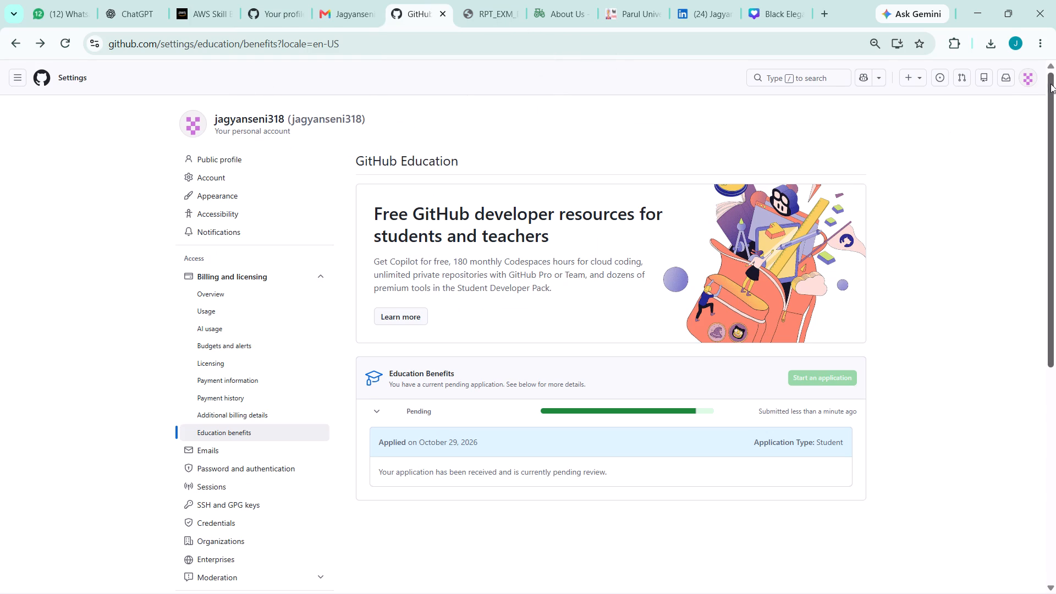
pyautogui.click(1036, 81)
pyautogui.click(1030, 81)
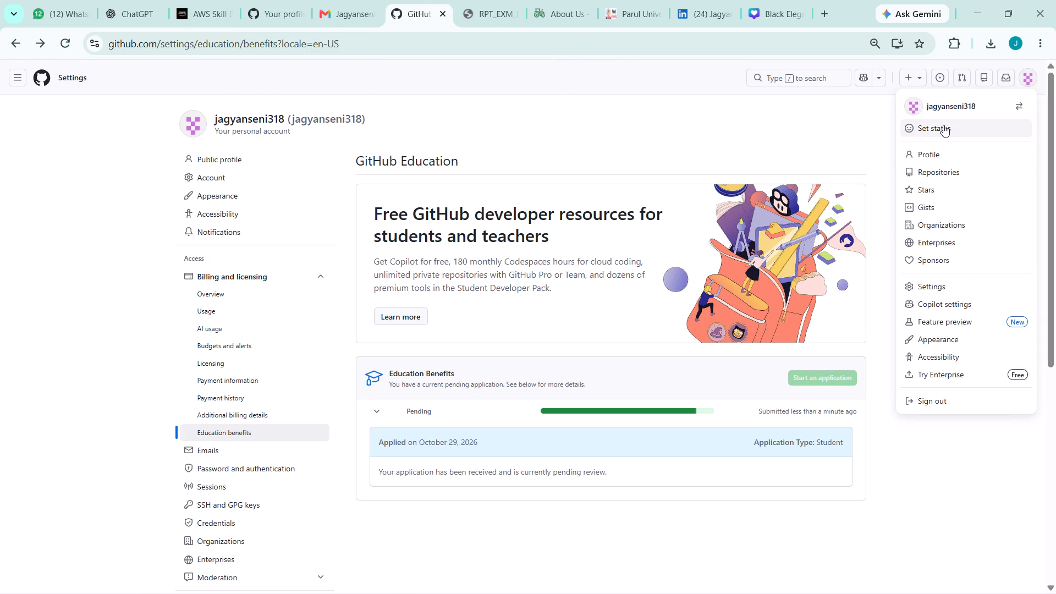
pyautogui.click(934, 154)
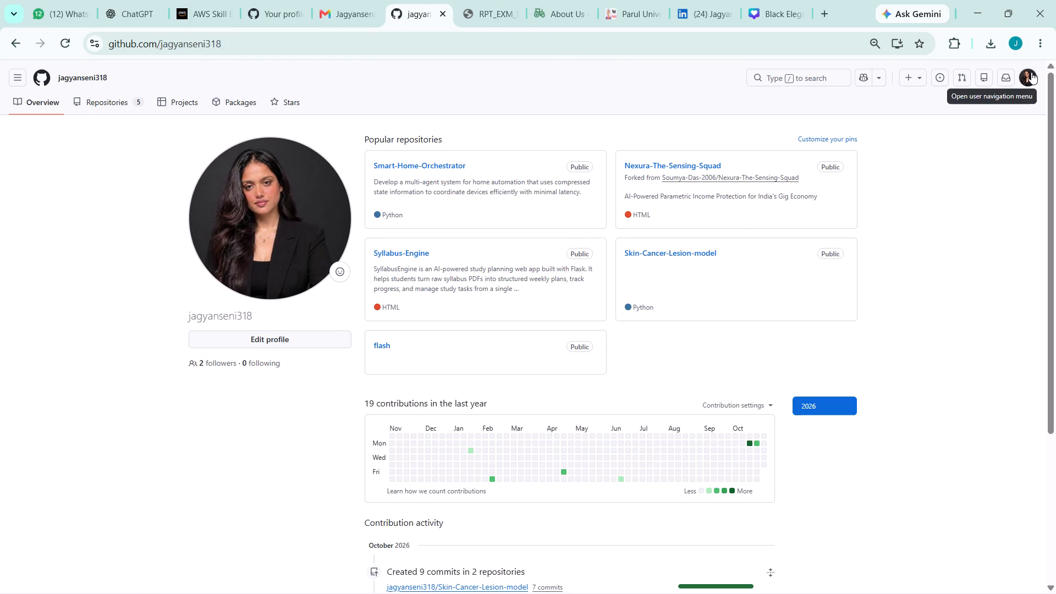
pyautogui.click(1031, 72)
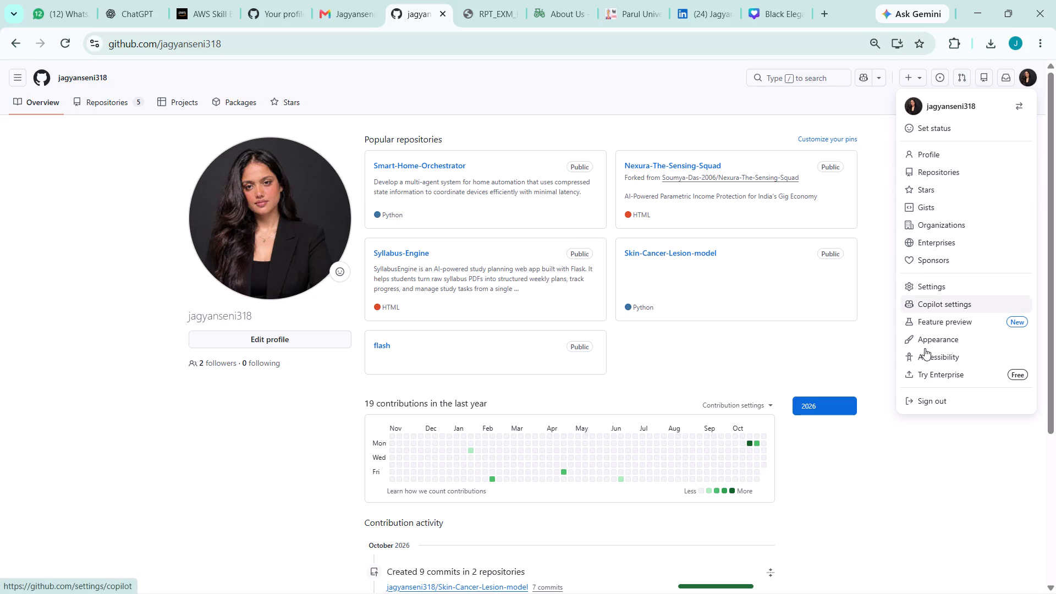
pyautogui.click(948, 287)
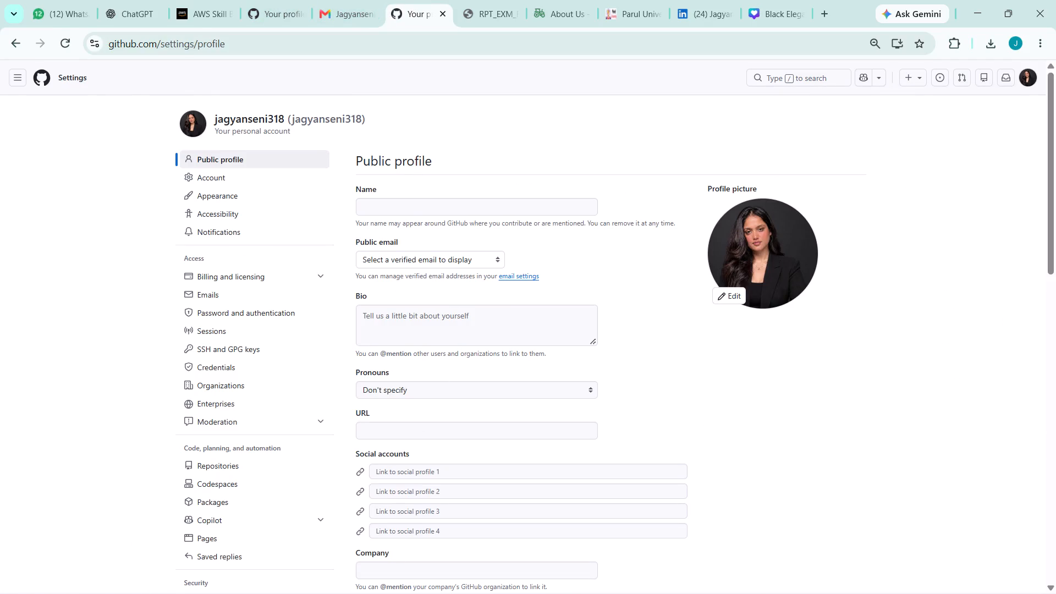
# Save the pending name, public email and pronoun entries in the GitHub public profile settings, and open the profile page.
pyautogui.click(258, 0)
pyautogui.scroll(-4, 472, 333)
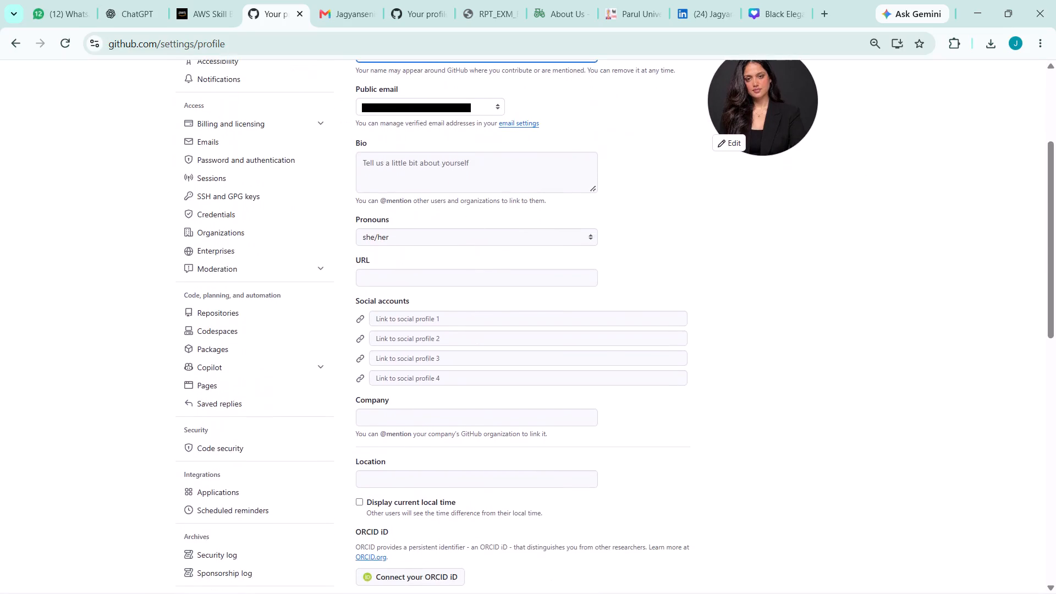
pyautogui.scroll(-8, 472, 333)
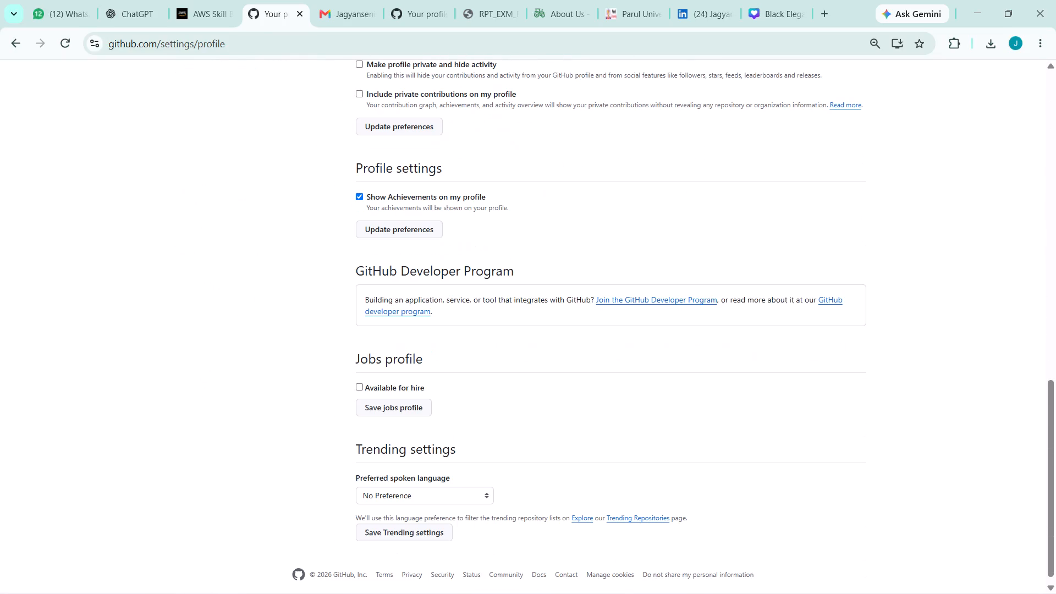
pyautogui.scroll(11, 472, 333)
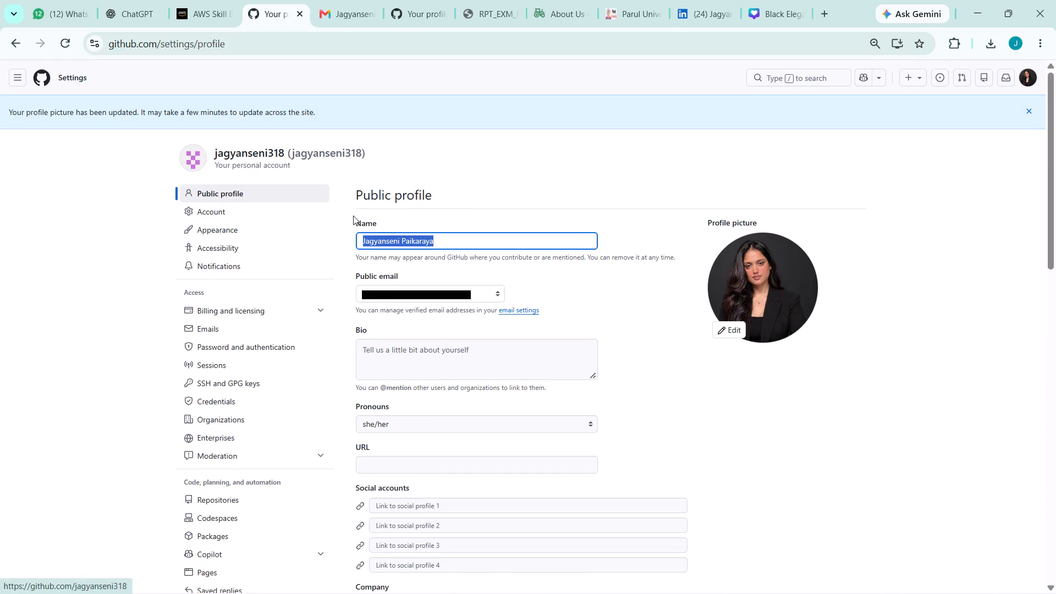
pyautogui.scroll(-10, 419, 310)
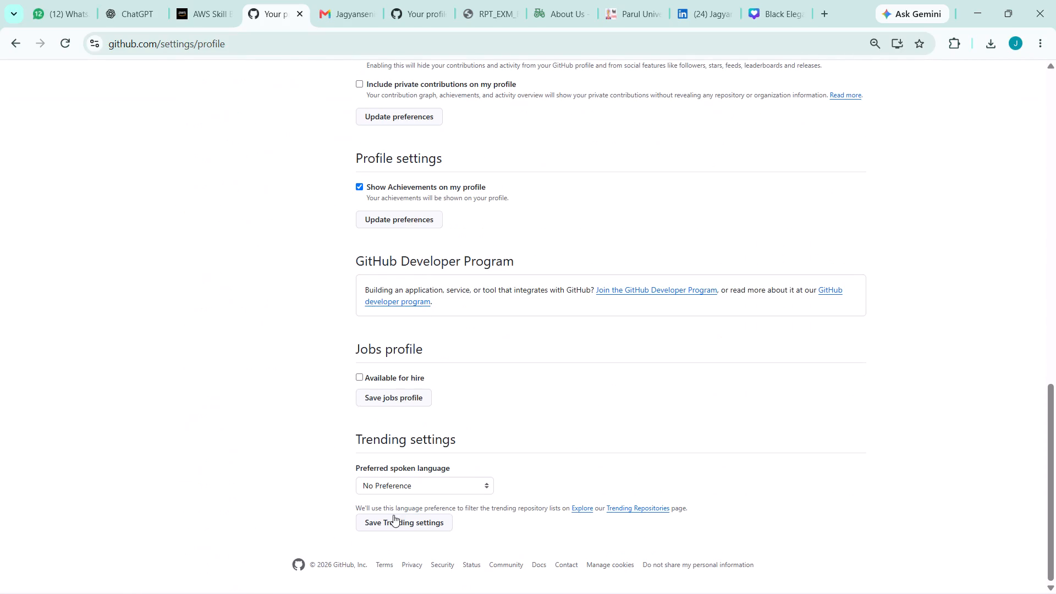
pyautogui.scroll(12, 486, 301)
pyautogui.scroll(-6, 486, 301)
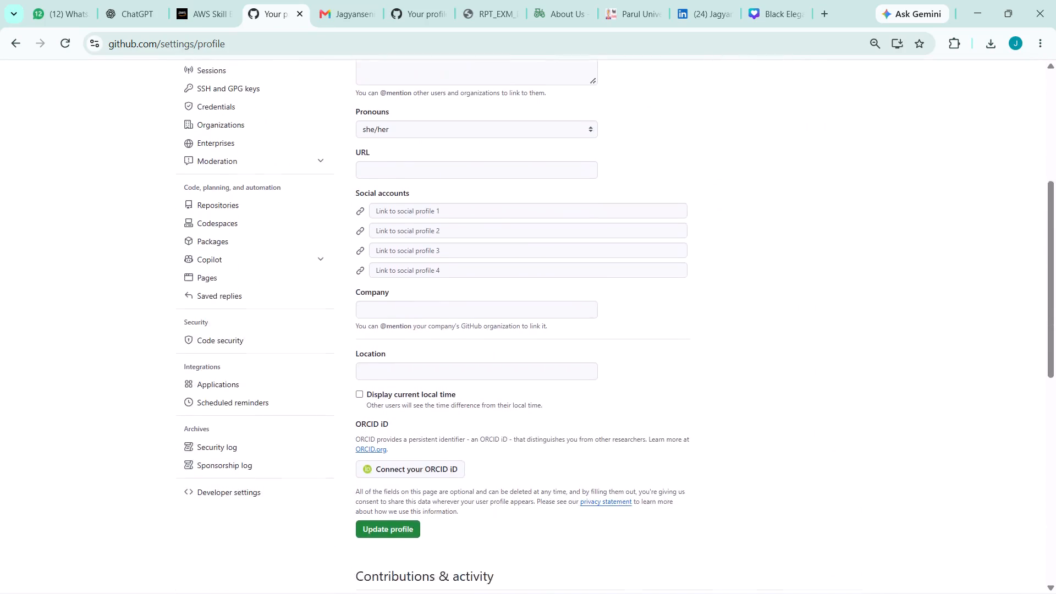
pyautogui.scroll(-1, 486, 301)
pyautogui.click(382, 437)
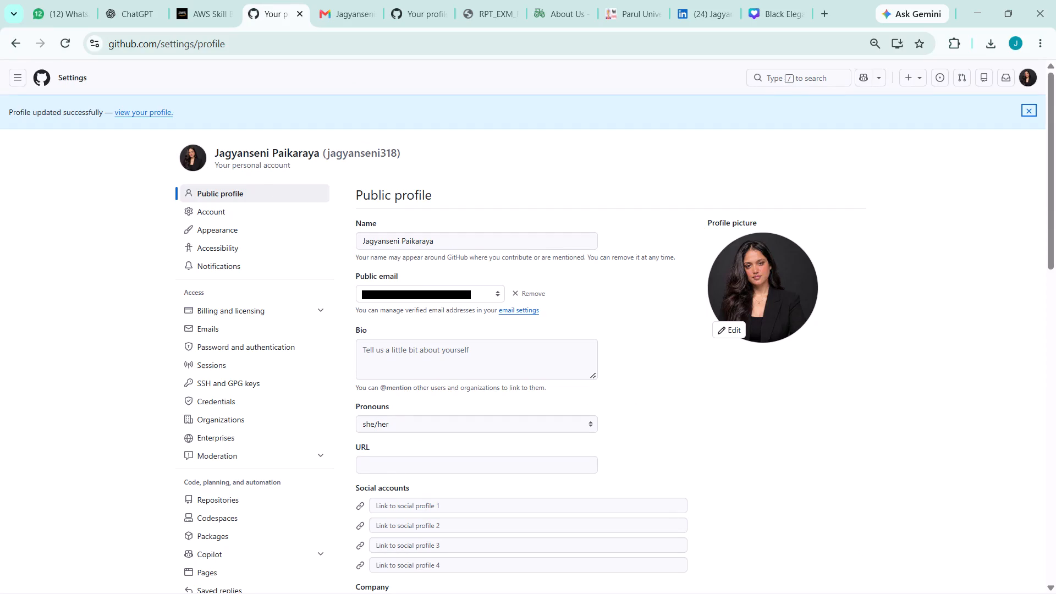
pyautogui.click(261, 155)
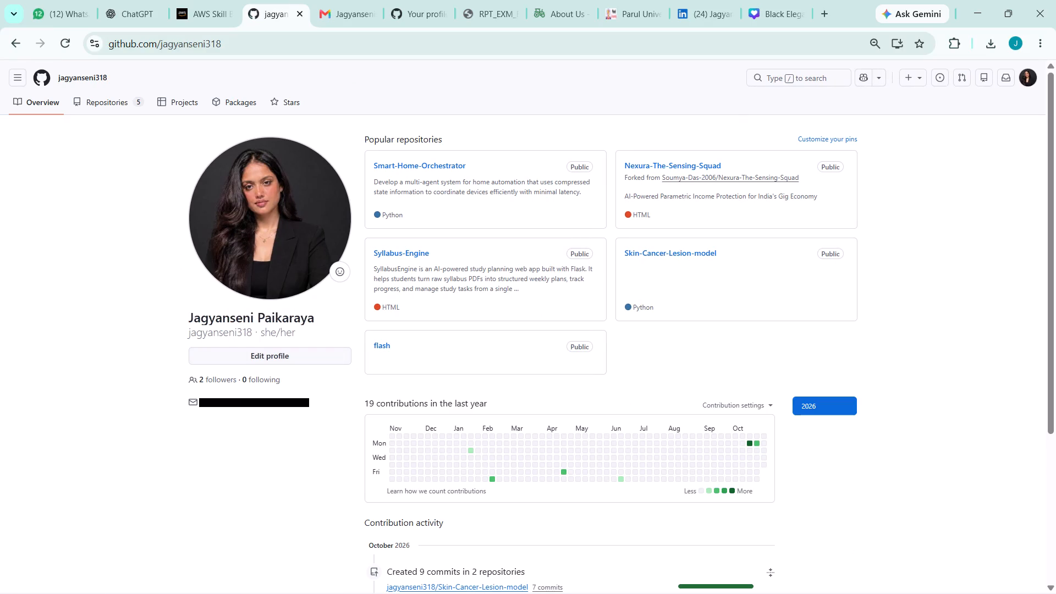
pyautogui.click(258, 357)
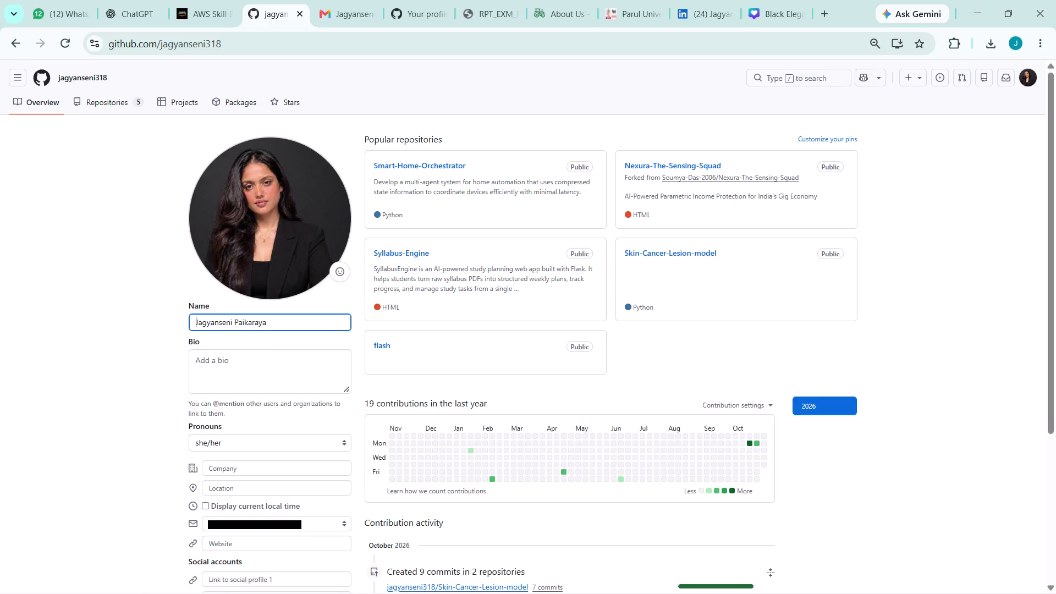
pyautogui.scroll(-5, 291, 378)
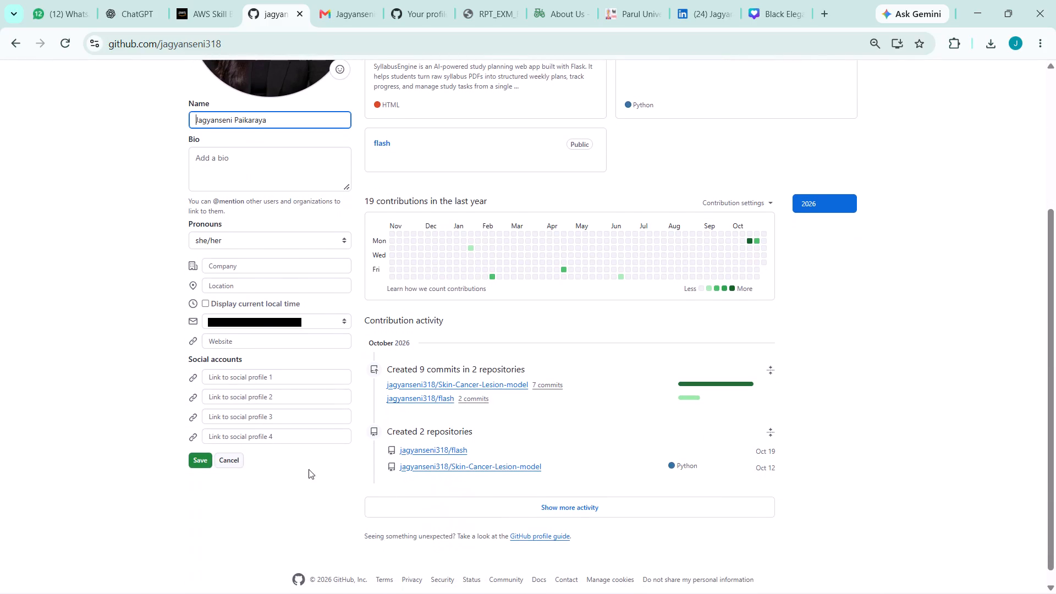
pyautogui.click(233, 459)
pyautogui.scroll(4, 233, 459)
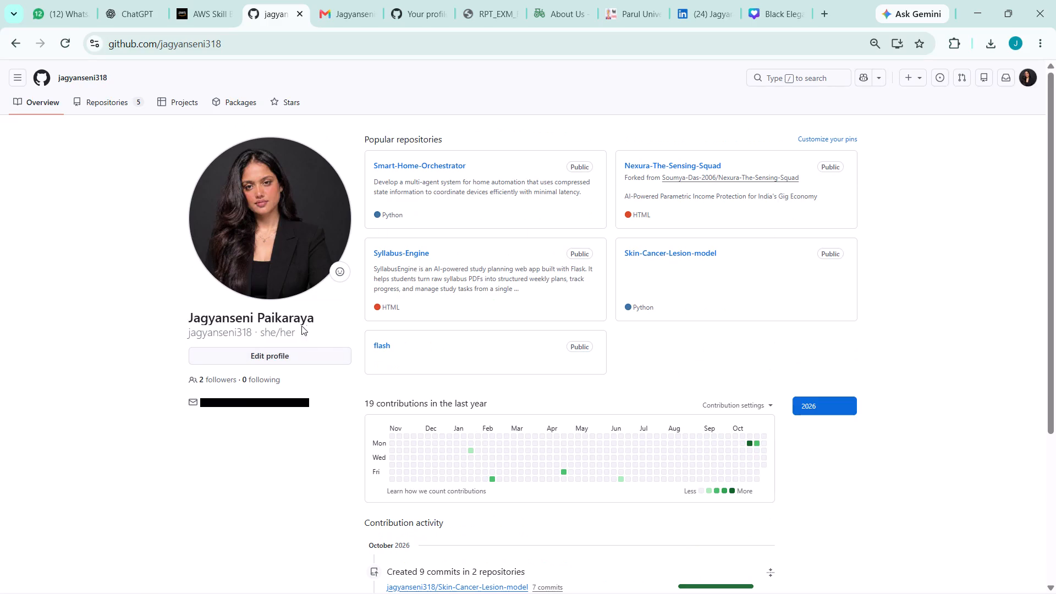
# Copy the web address of the GitHub profile page.
pyautogui.moveTo(228, 327); pyautogui.dragTo(228, 332)
pyautogui.tripleClick(228, 332)
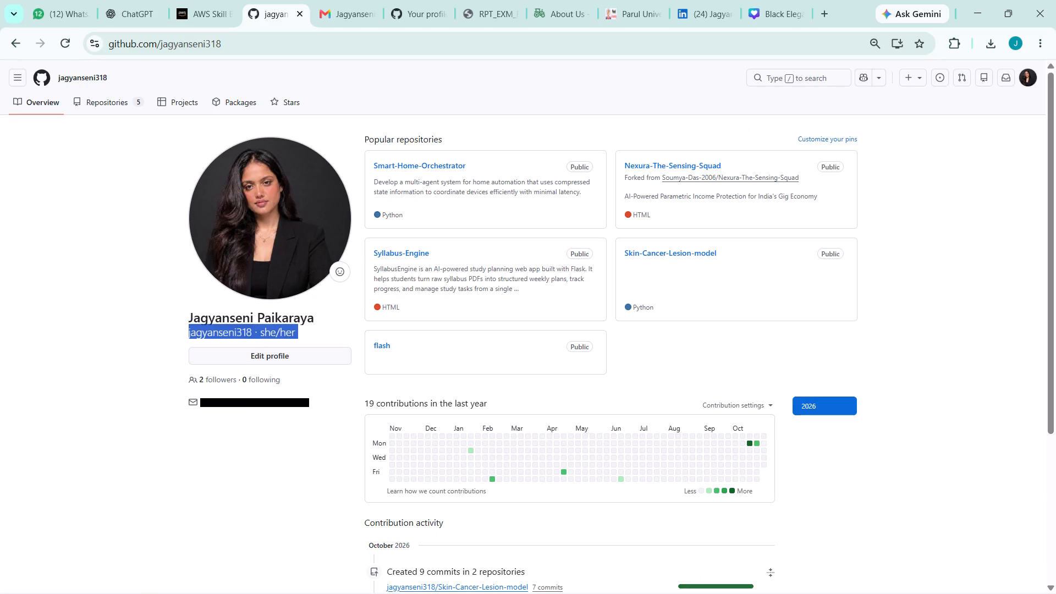
pyautogui.click(228, 332)
pyautogui.doubleClick(228, 332)
pyautogui.click(228, 332)
pyautogui.click(242, 333)
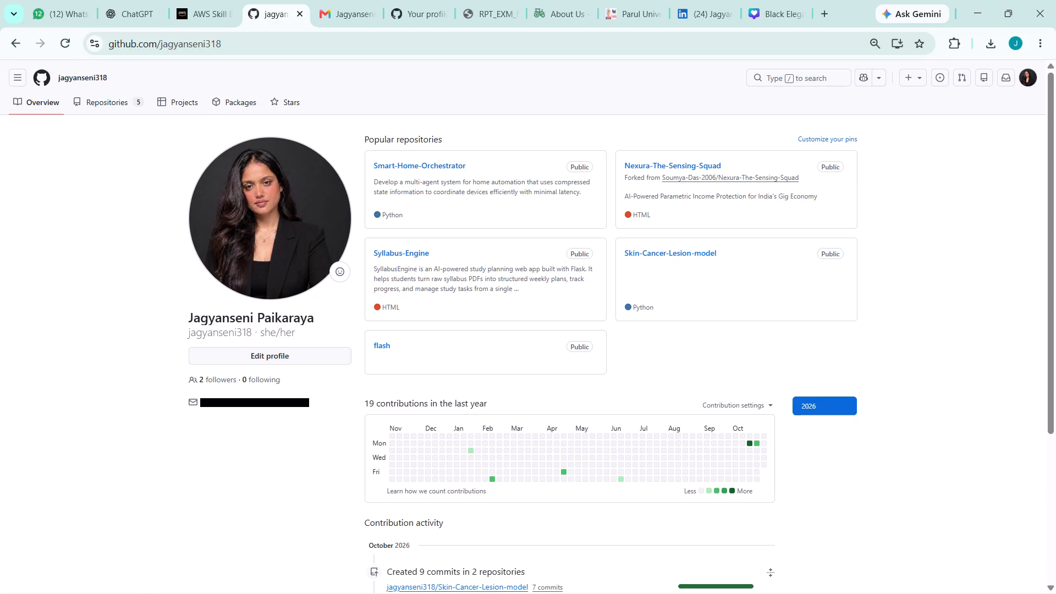
pyautogui.click(238, 41)
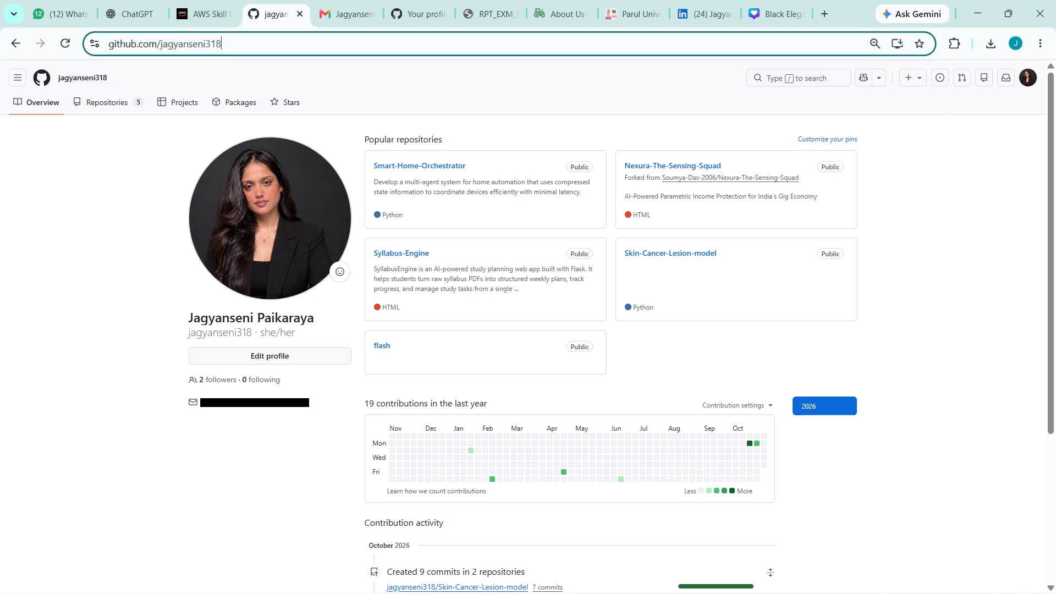
pyautogui.hotkey('ctrl', 'c')
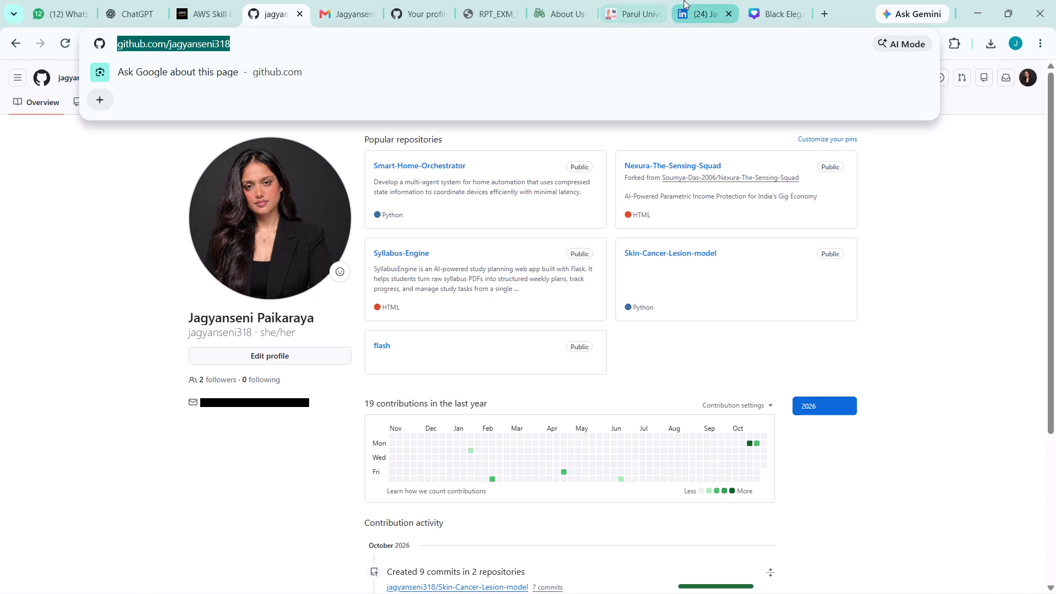
pyautogui.click(709, 9)
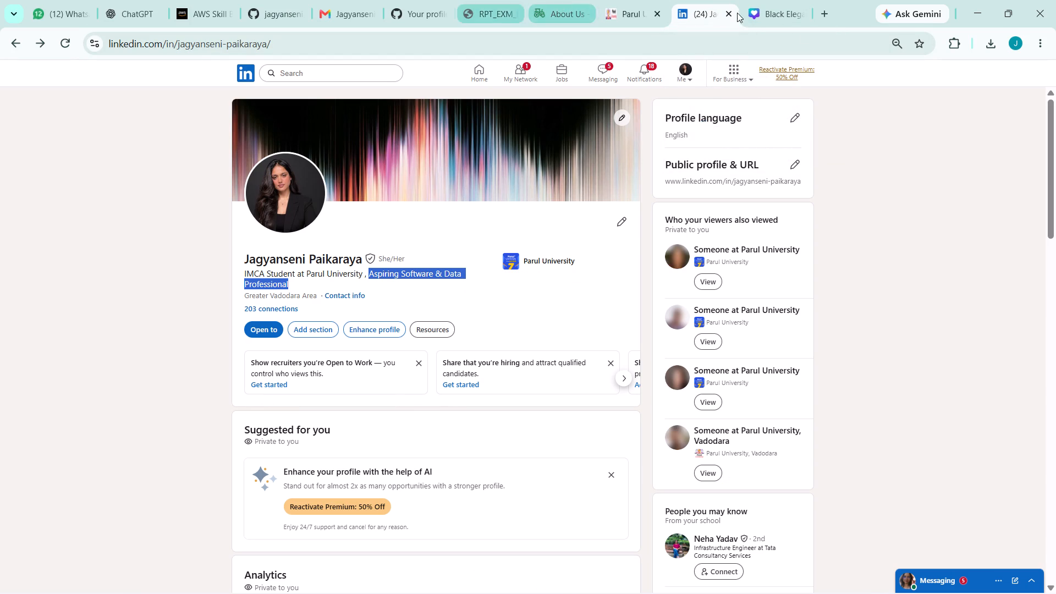
pyautogui.click(756, 7)
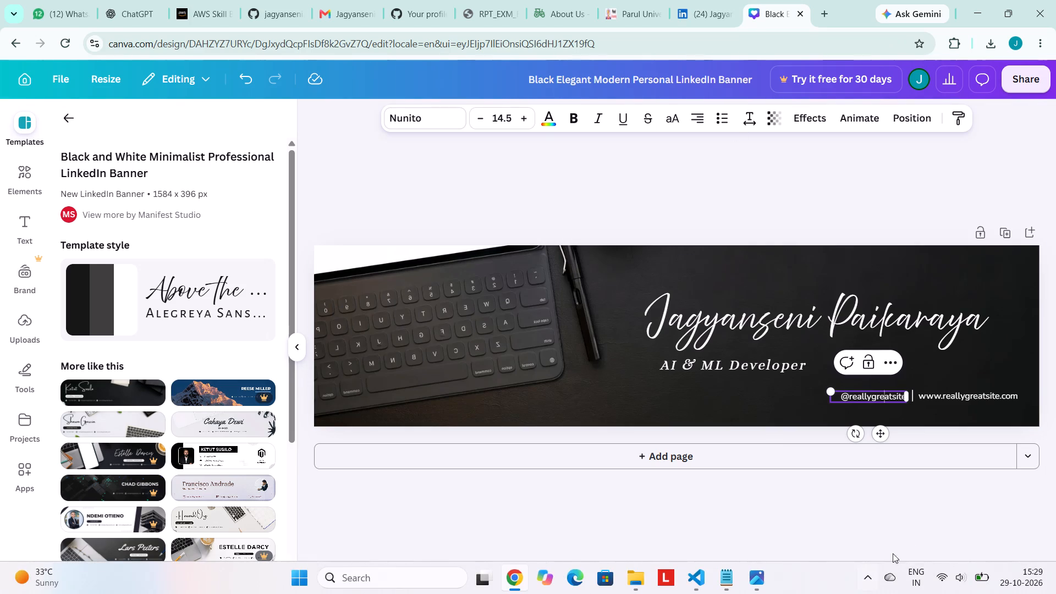
pyautogui.tripleClick(869, 398)
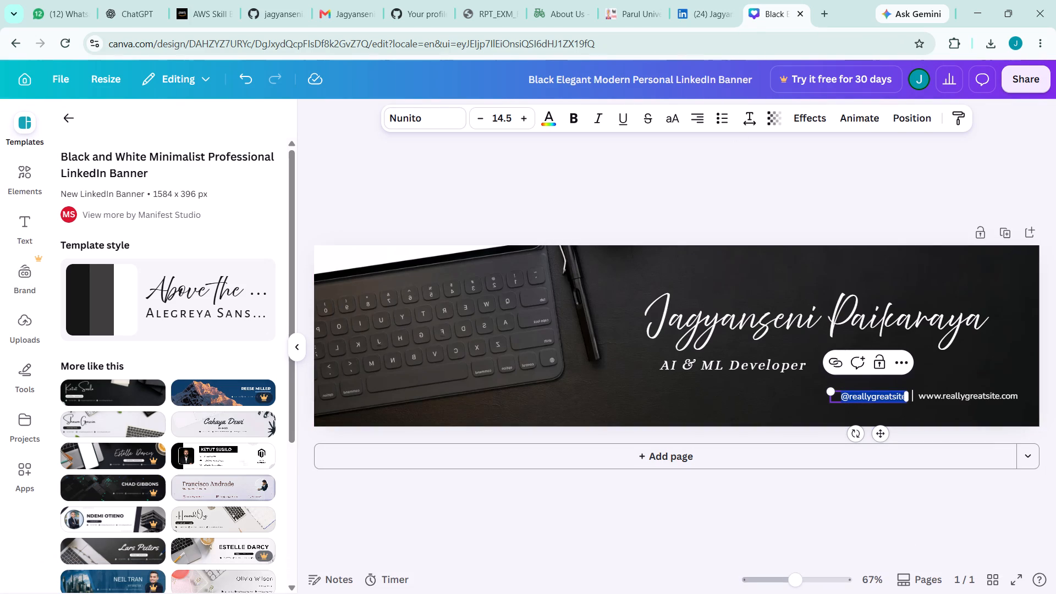
pyautogui.hotkey('ctrl', 'v')
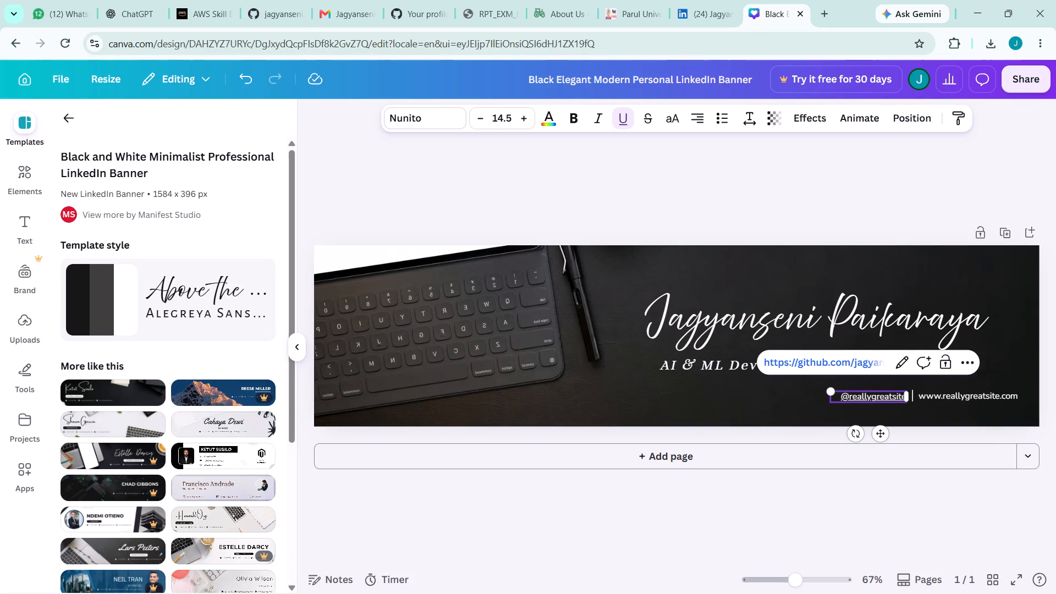
pyautogui.tripleClick(869, 398)
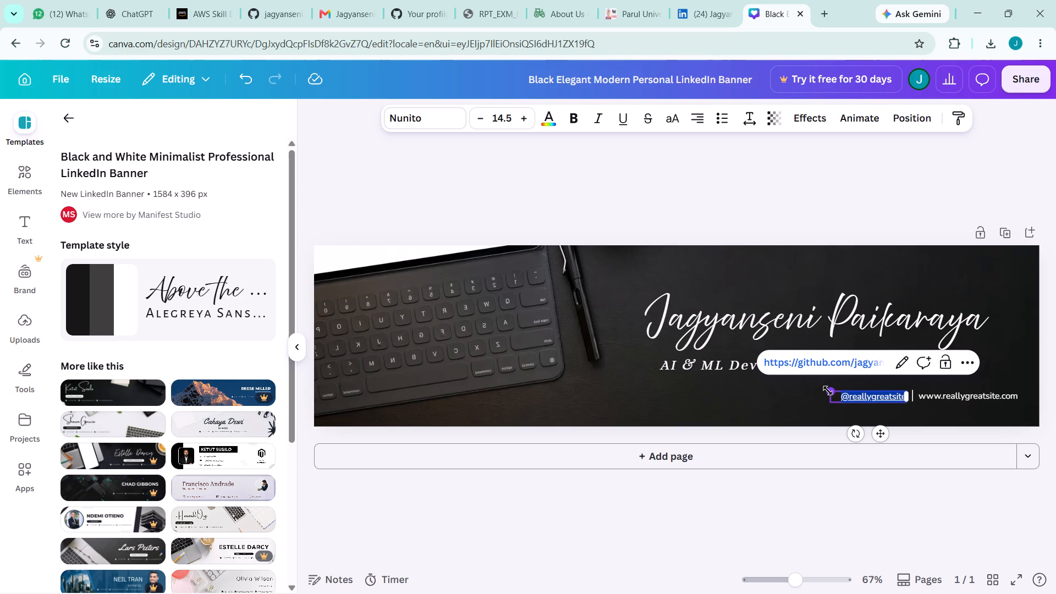
pyautogui.press('BackSpace')
pyautogui.hotkey('ctrl', 'v')
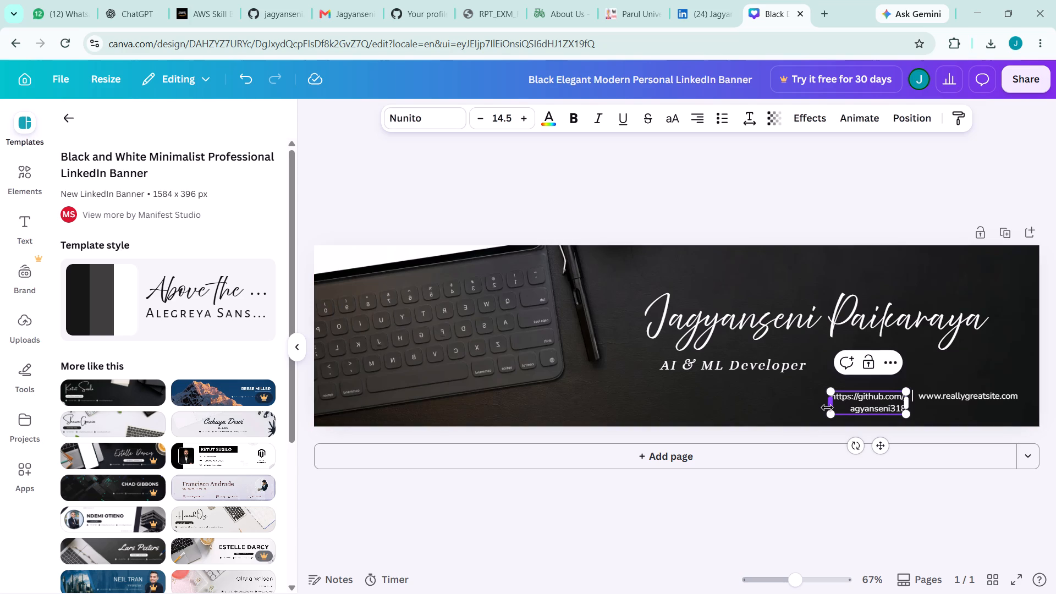
# Widen the GitHub address text box on the banner so the whole link fits on one line.
pyautogui.moveTo(827, 408); pyautogui.dragTo(706, 419)
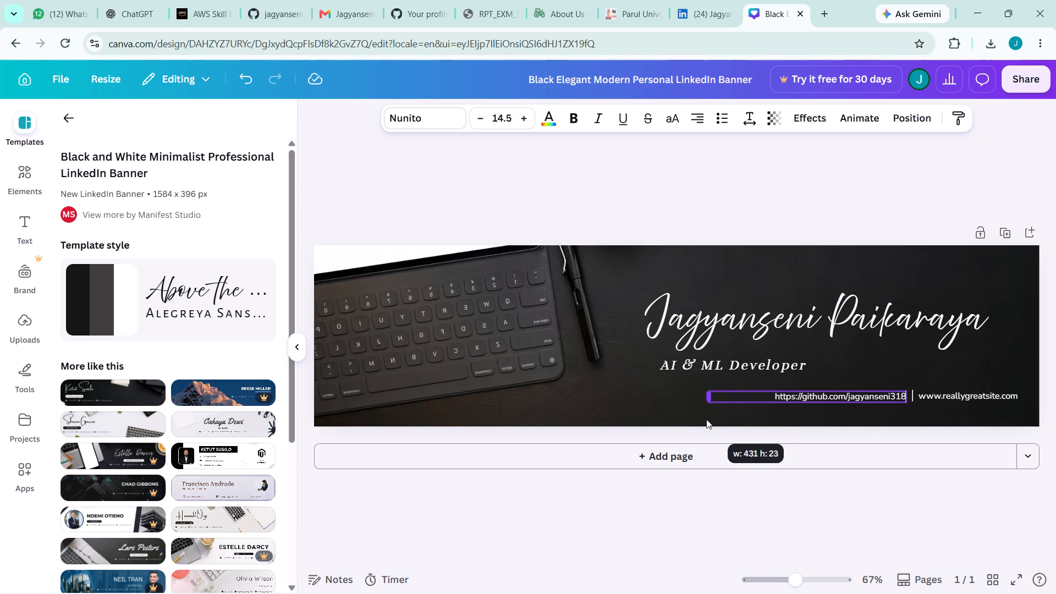
pyautogui.moveTo(706, 419); pyautogui.dragTo(759, 415)
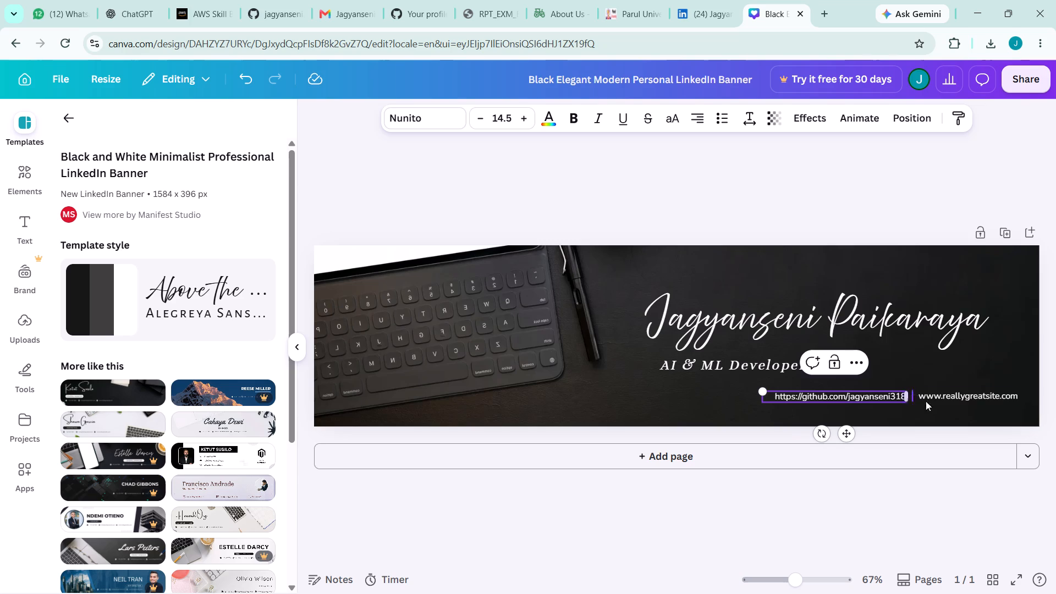
pyautogui.click(962, 398)
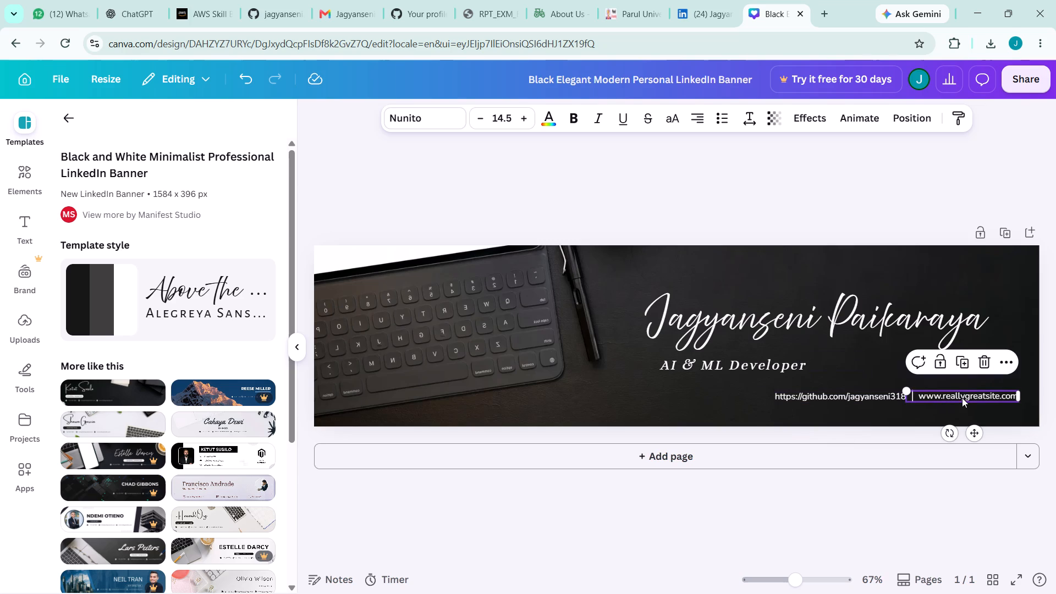
pyautogui.doubleClick(962, 398)
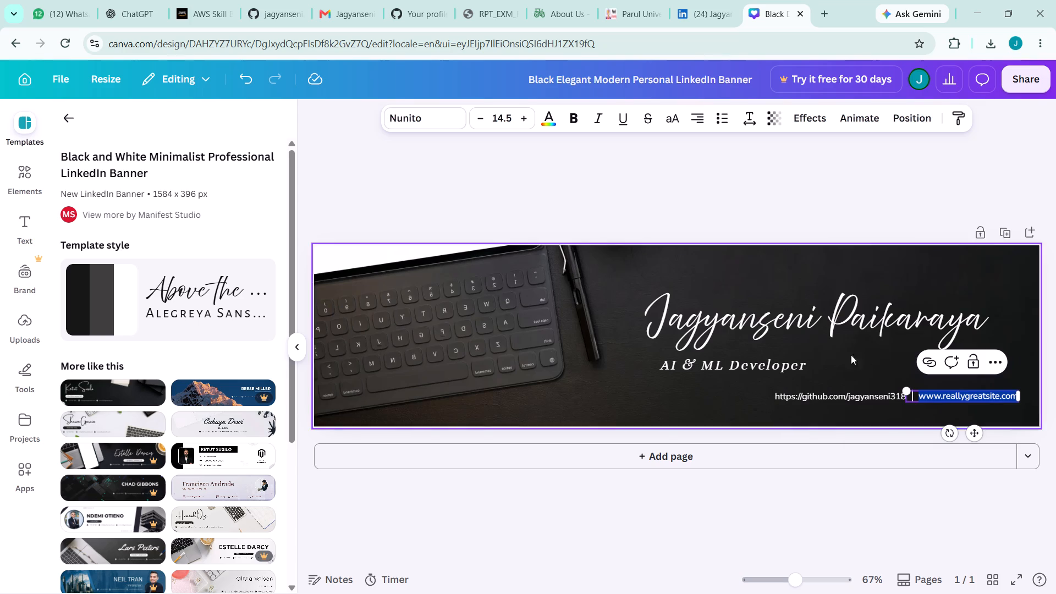
pyautogui.click(806, 362)
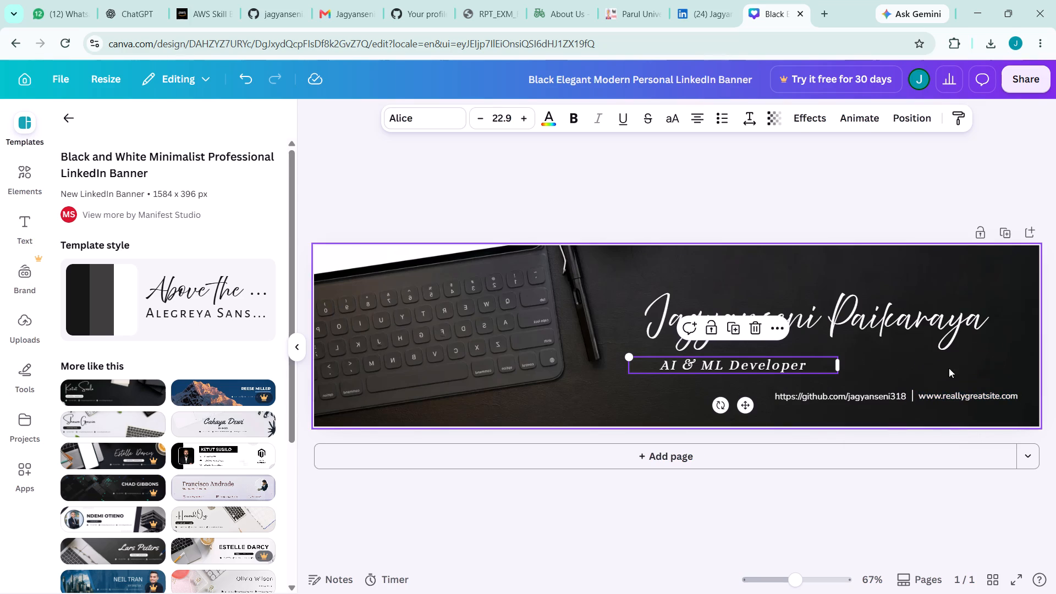
pyautogui.click(897, 394)
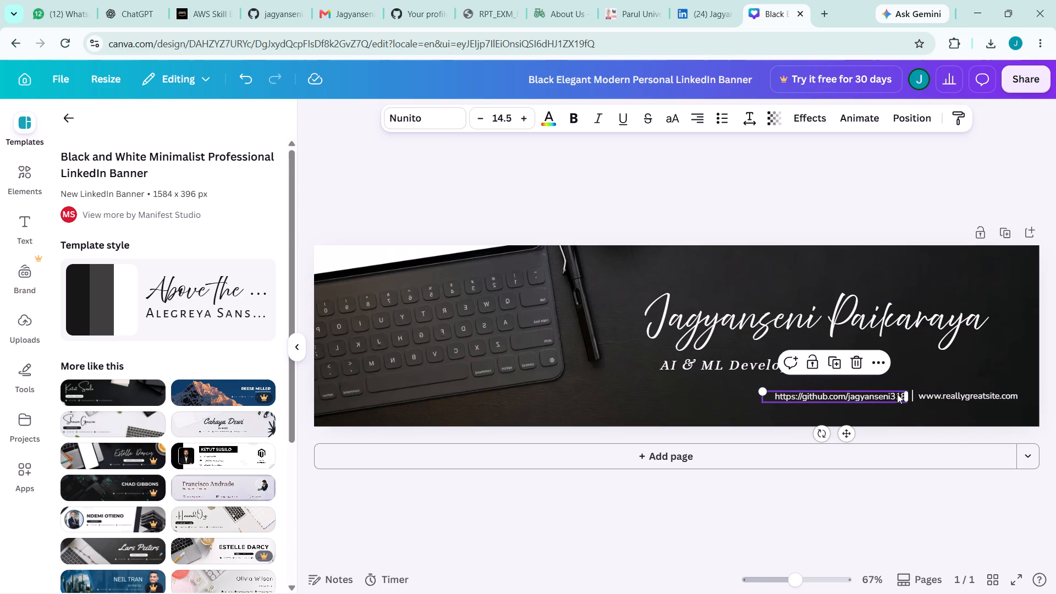
pyautogui.moveTo(897, 394); pyautogui.dragTo(1006, 375)
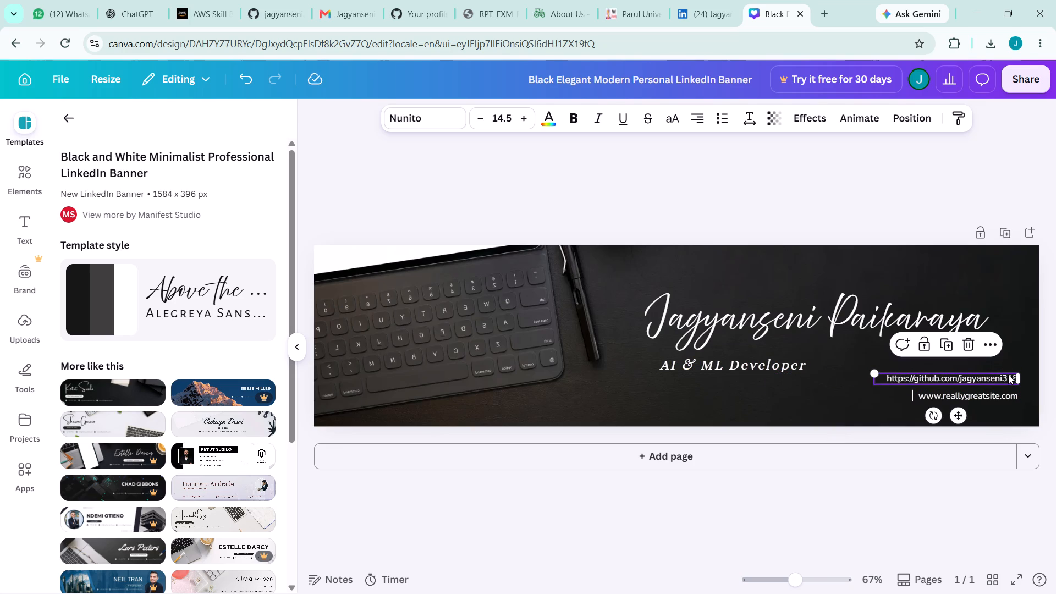
pyautogui.click(867, 403)
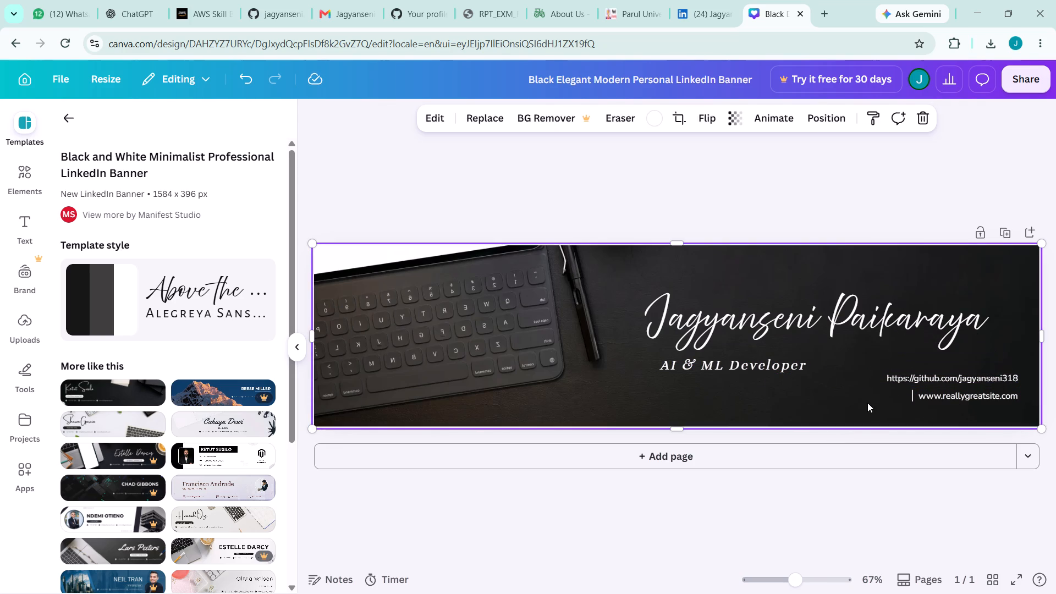
pyautogui.doubleClick(929, 393)
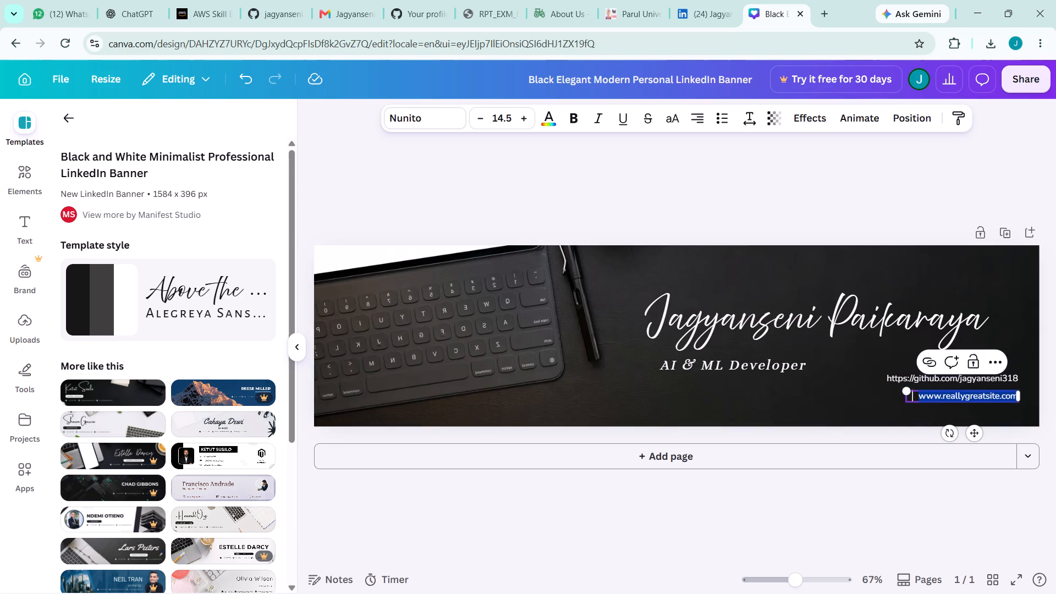
pyautogui.press('BackSpace')
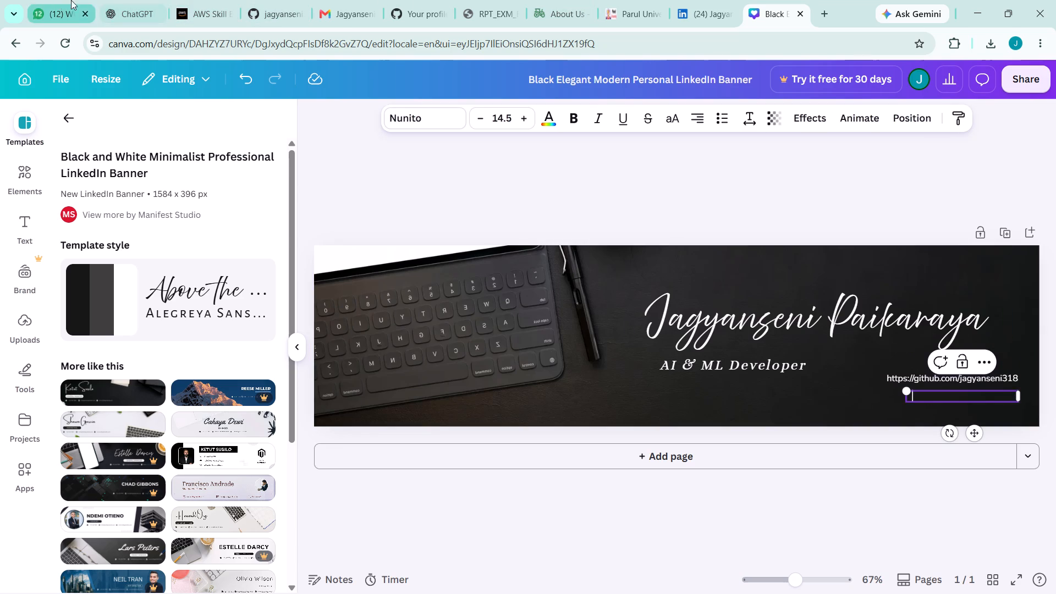
# Switch to the GitHub public profile settings page and reload it.
pyautogui.click(284, 1)
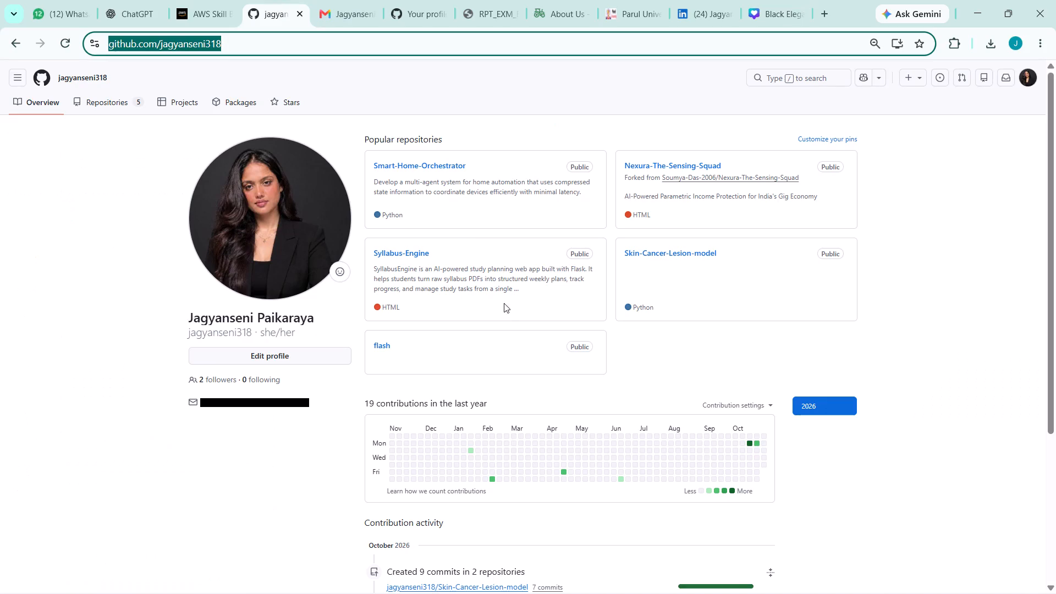
pyautogui.click(415, 0)
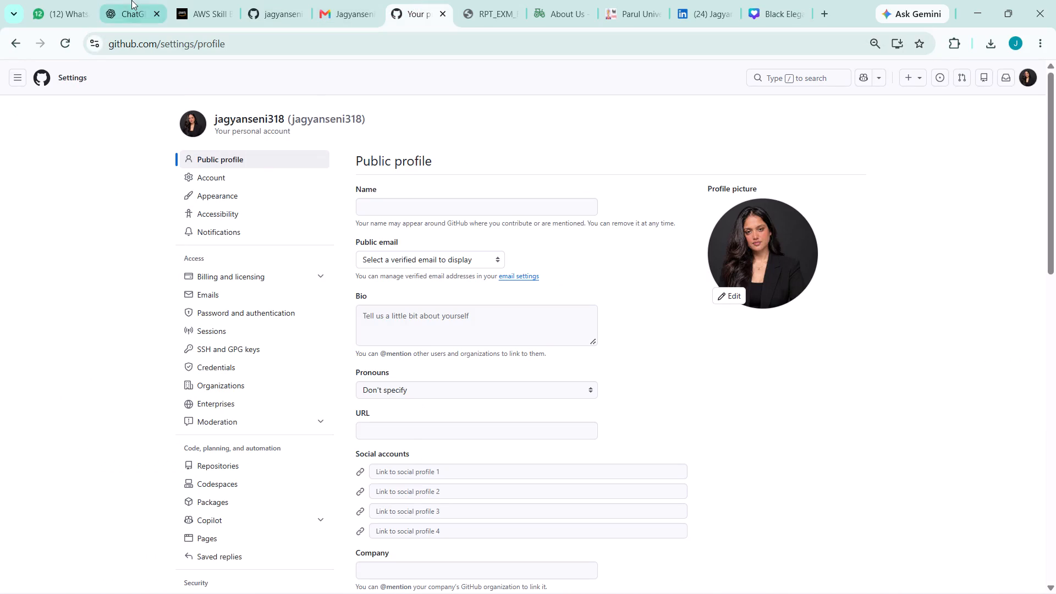
pyautogui.click(72, 43)
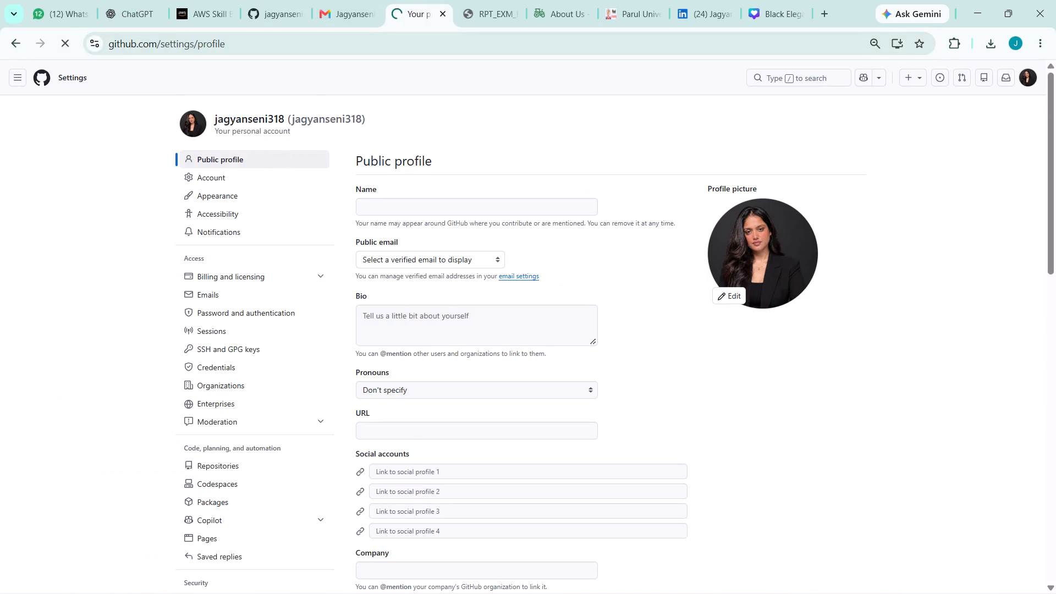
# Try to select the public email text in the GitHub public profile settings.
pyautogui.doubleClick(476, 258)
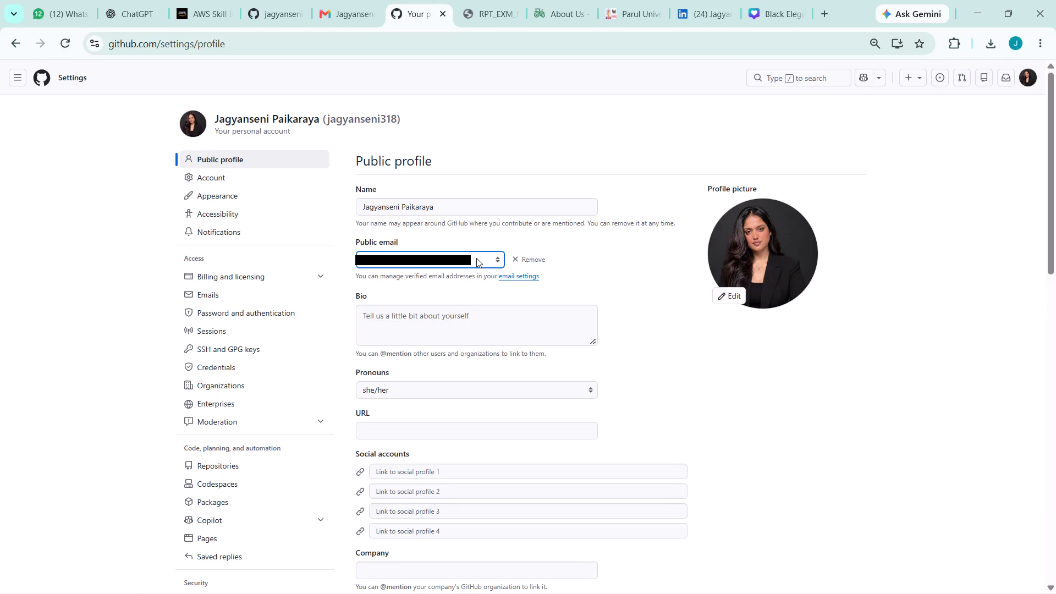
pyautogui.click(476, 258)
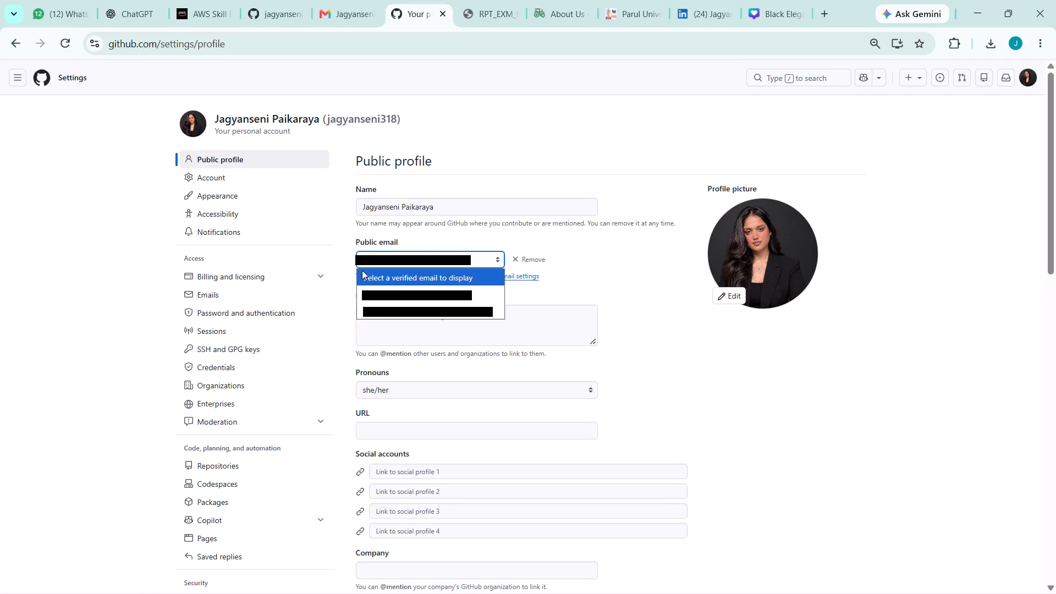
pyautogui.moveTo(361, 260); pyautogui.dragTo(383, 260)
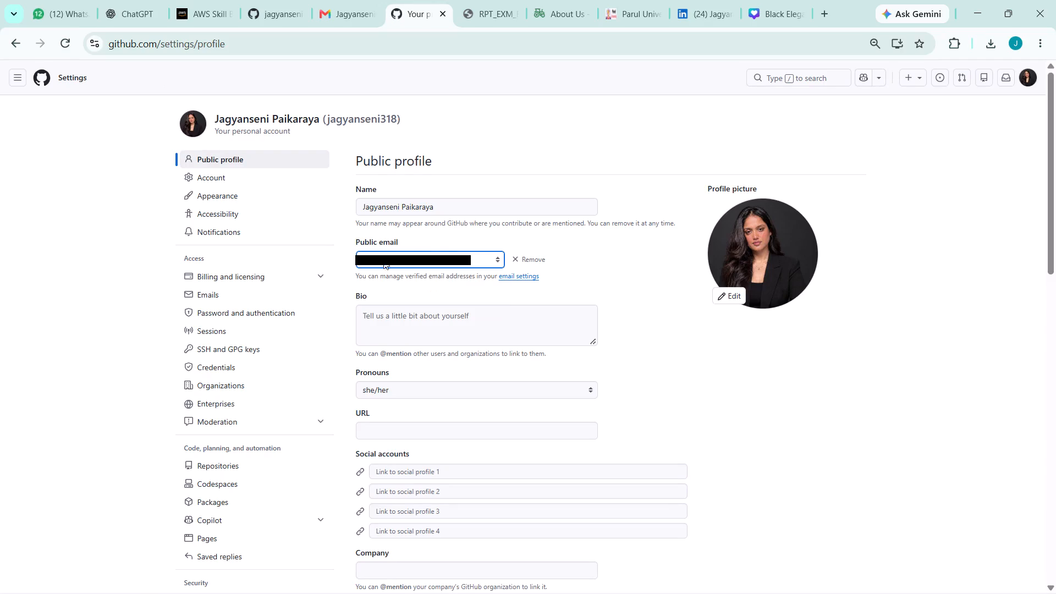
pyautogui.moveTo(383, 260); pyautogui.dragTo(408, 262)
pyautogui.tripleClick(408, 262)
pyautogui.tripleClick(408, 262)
# Open a new tab and customize Chrome's toolbar to show "Search this tab with Google Lens".
pyautogui.click(1038, 44)
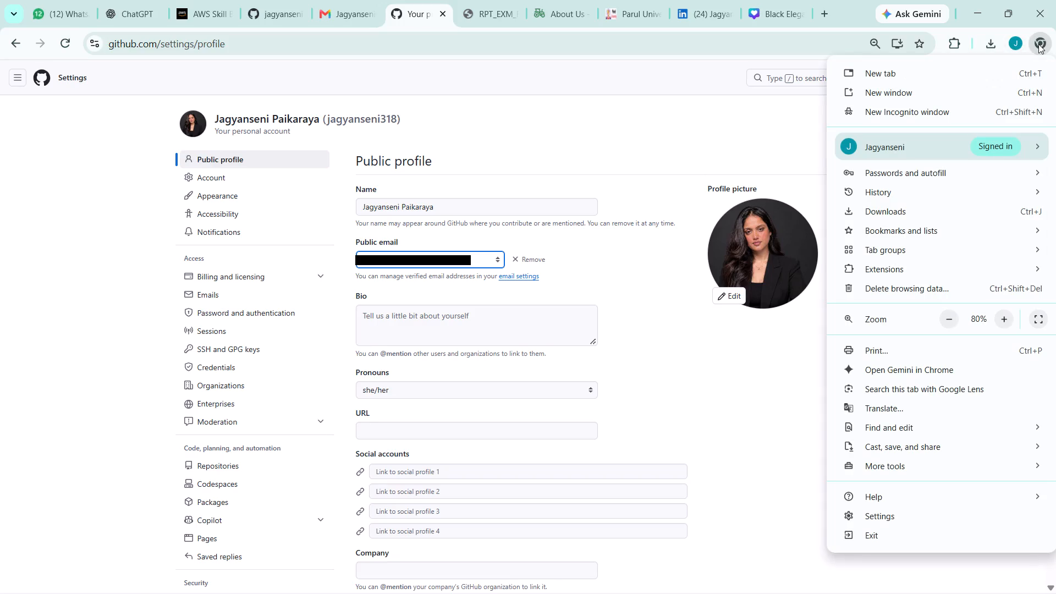
pyautogui.click(831, 7)
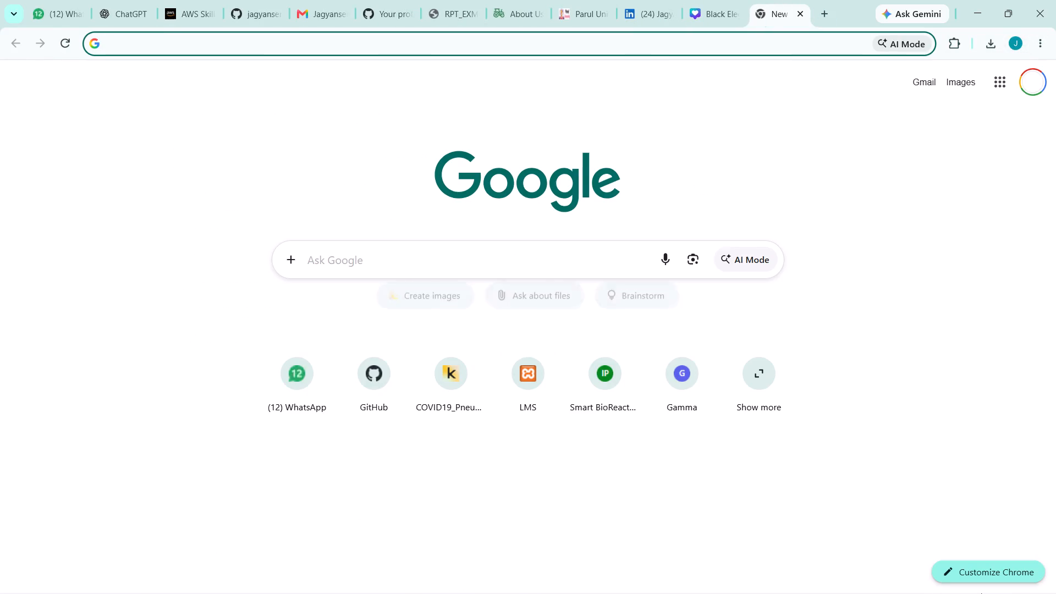
pyautogui.click(982, 564)
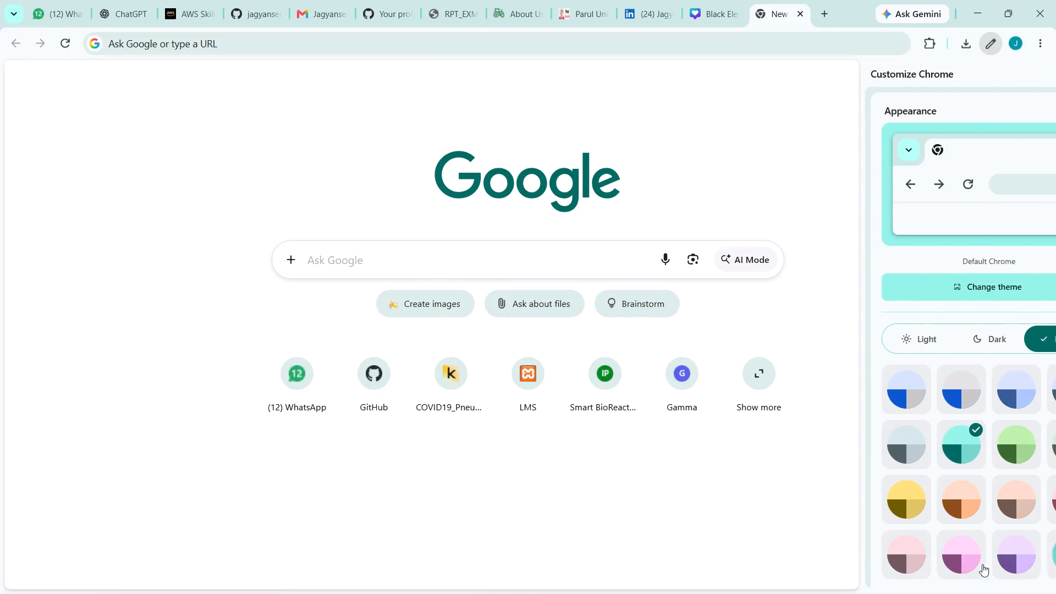
pyautogui.scroll(-12, 931, 300)
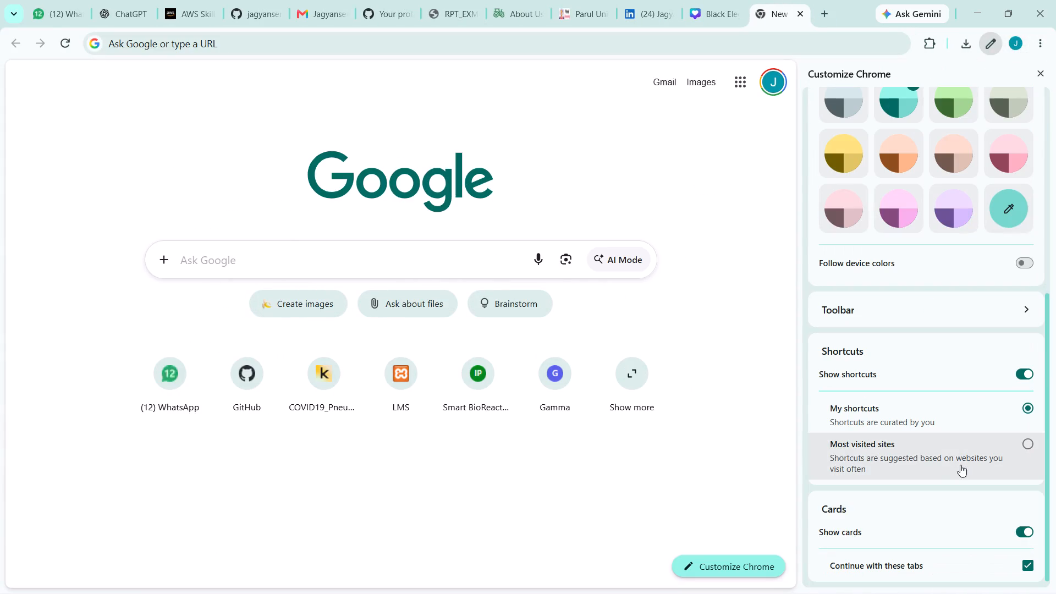
pyautogui.click(973, 322)
pyautogui.scroll(-3, 965, 458)
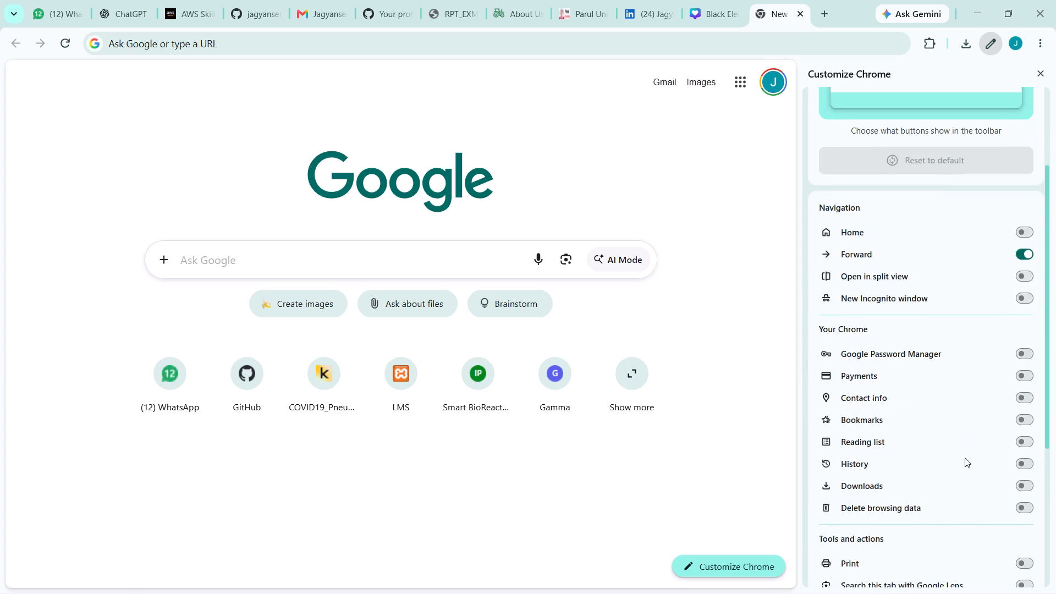
pyautogui.scroll(-2, 965, 458)
pyautogui.scroll(-1, 1008, 544)
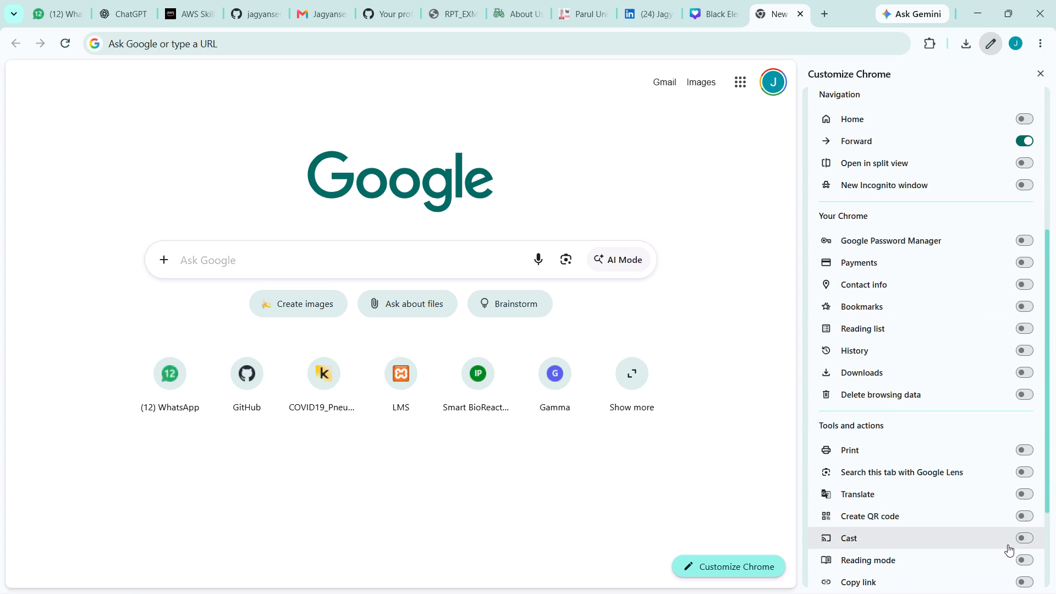
pyautogui.scroll(-1, 1008, 544)
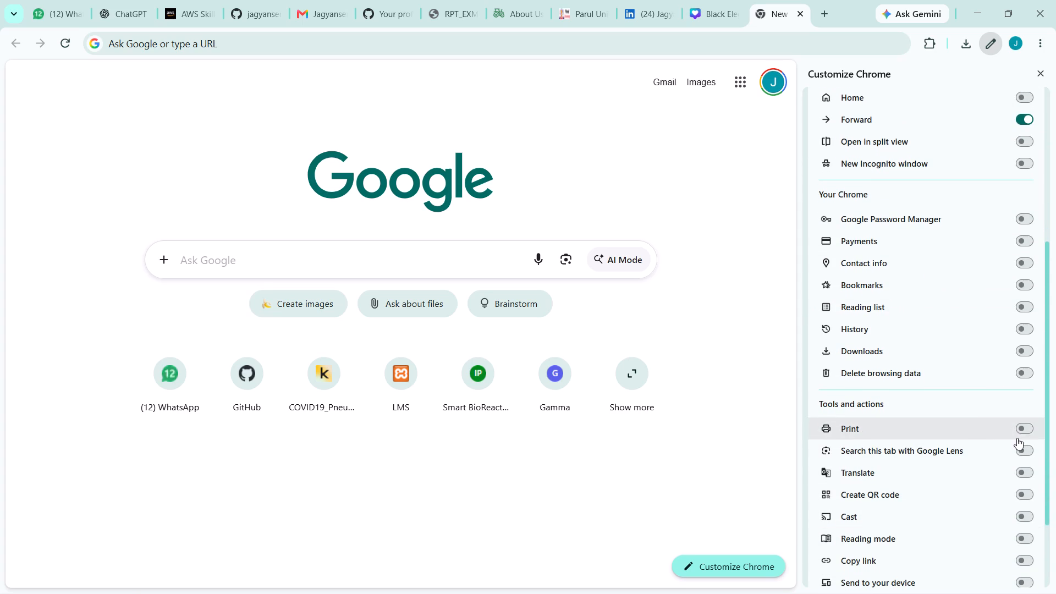
pyautogui.click(1021, 448)
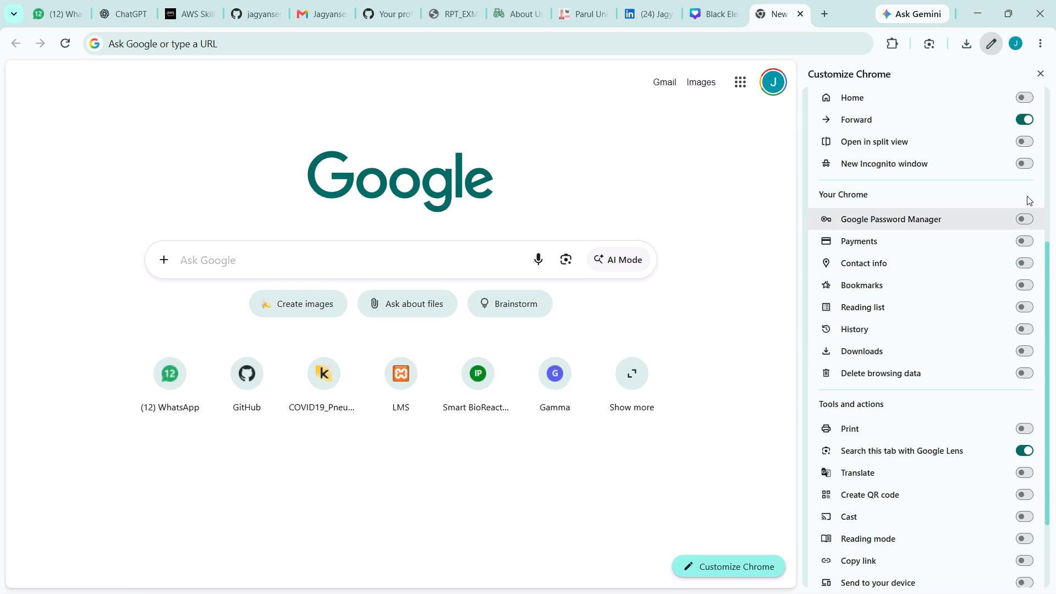
# Turn on the Downloads button for Chrome's toolbar, then close the customization view and the new tab.
pyautogui.scroll(-1, 1033, 224)
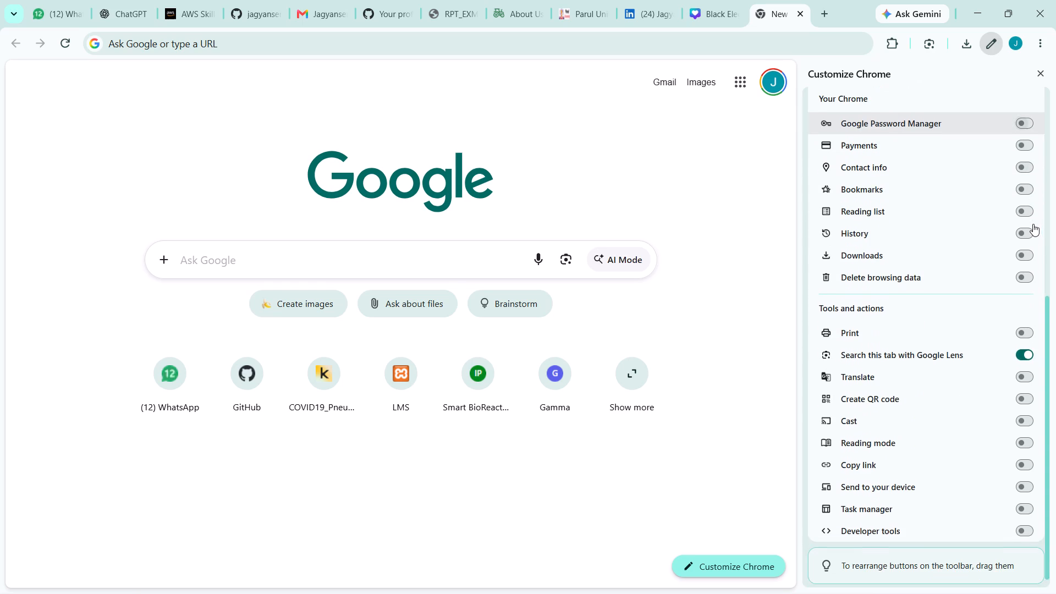
pyautogui.scroll(-1, 1033, 224)
pyautogui.click(1028, 260)
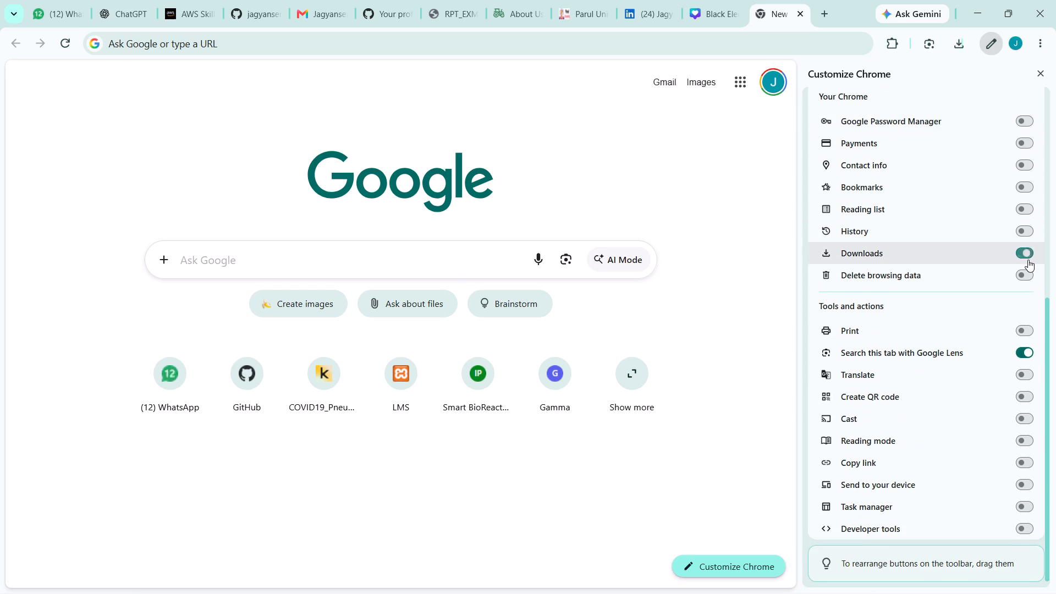
pyautogui.click(1041, 81)
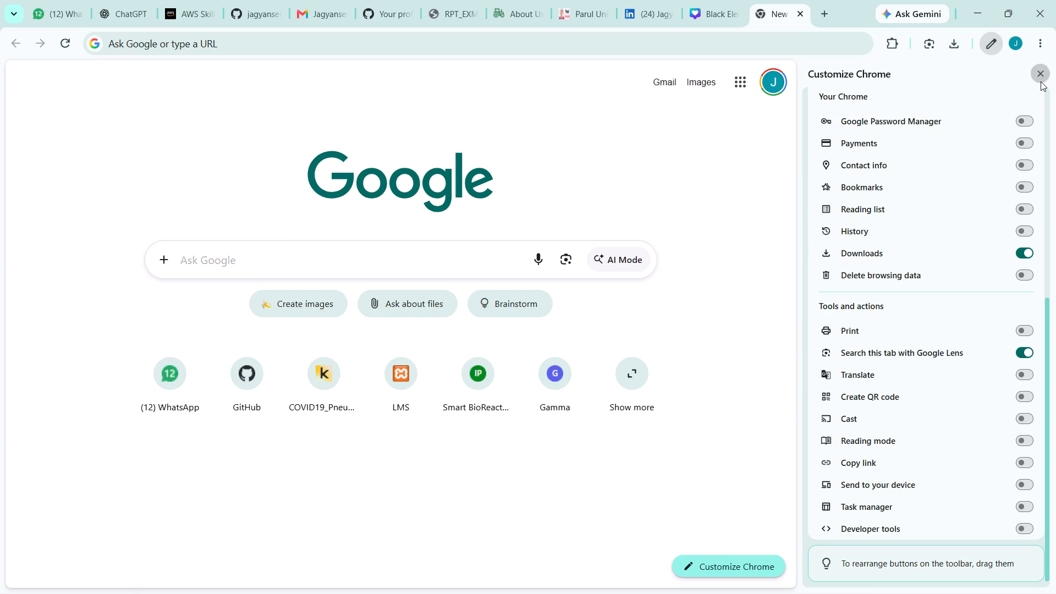
pyautogui.click(802, 12)
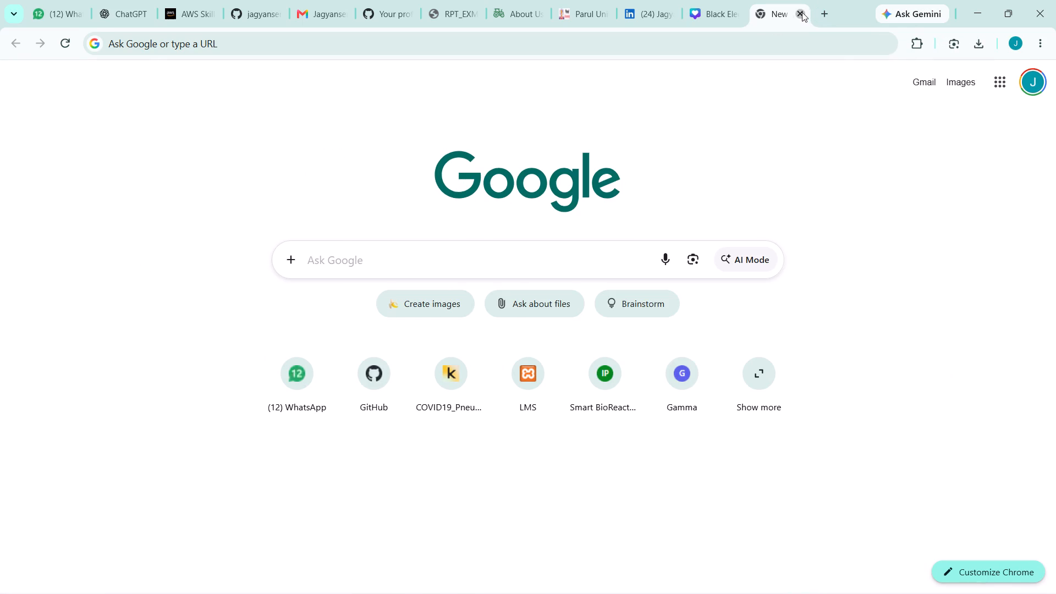
# Use Google Lens on the GitHub settings page to copy the public email as text, then close Lens.
pyautogui.click(957, 41)
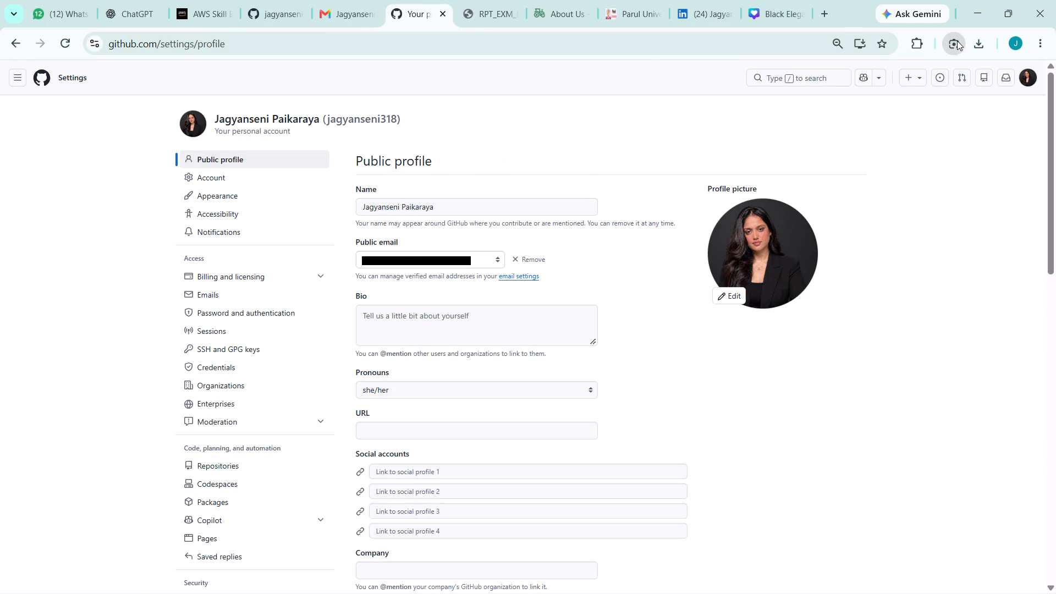
pyautogui.moveTo(354, 253); pyautogui.dragTo(403, 259)
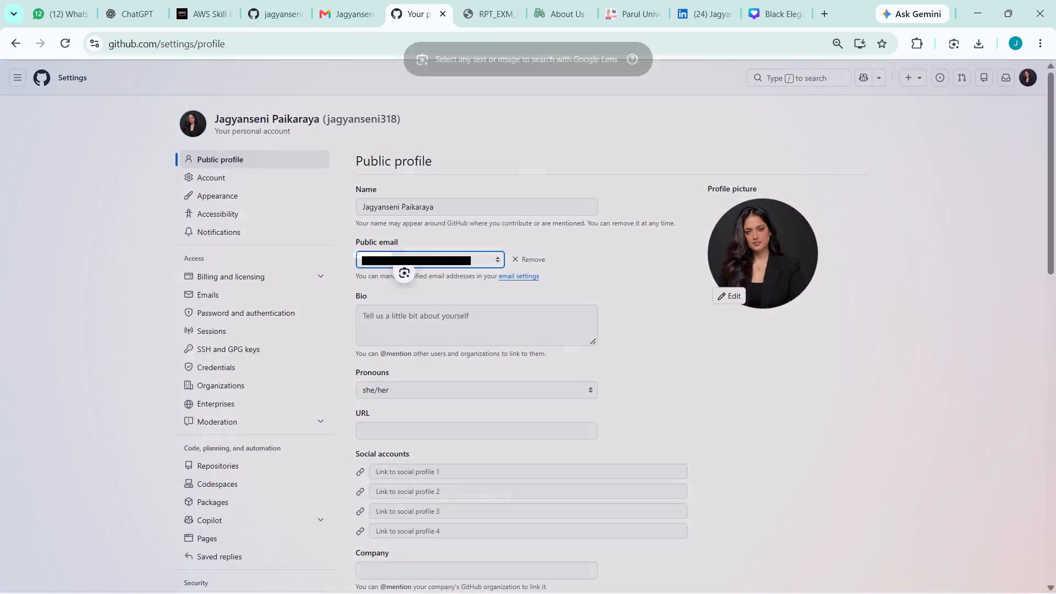
pyautogui.moveTo(403, 259); pyautogui.dragTo(490, 265)
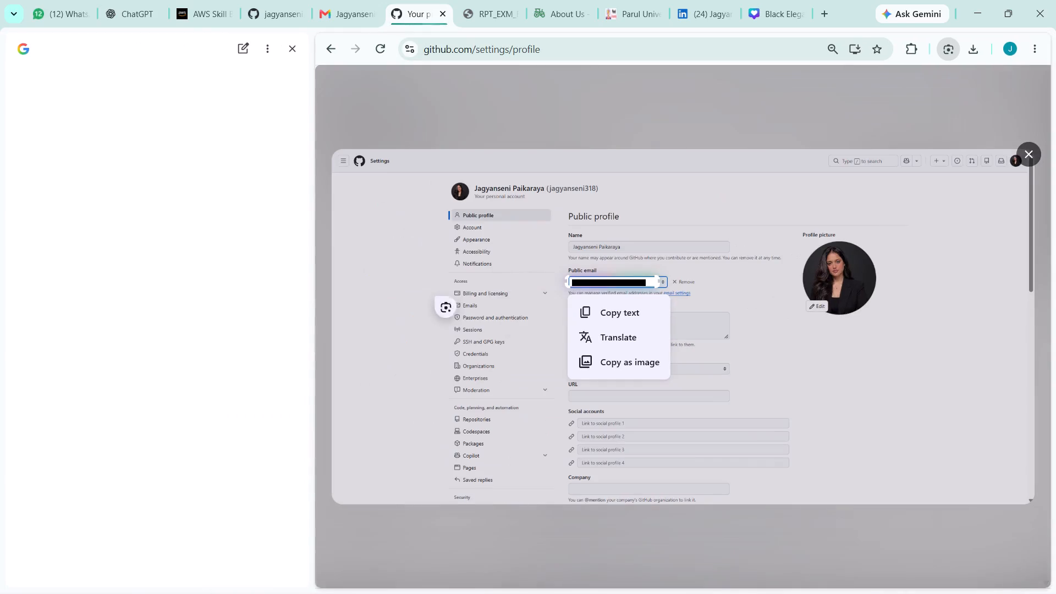
pyautogui.click(596, 308)
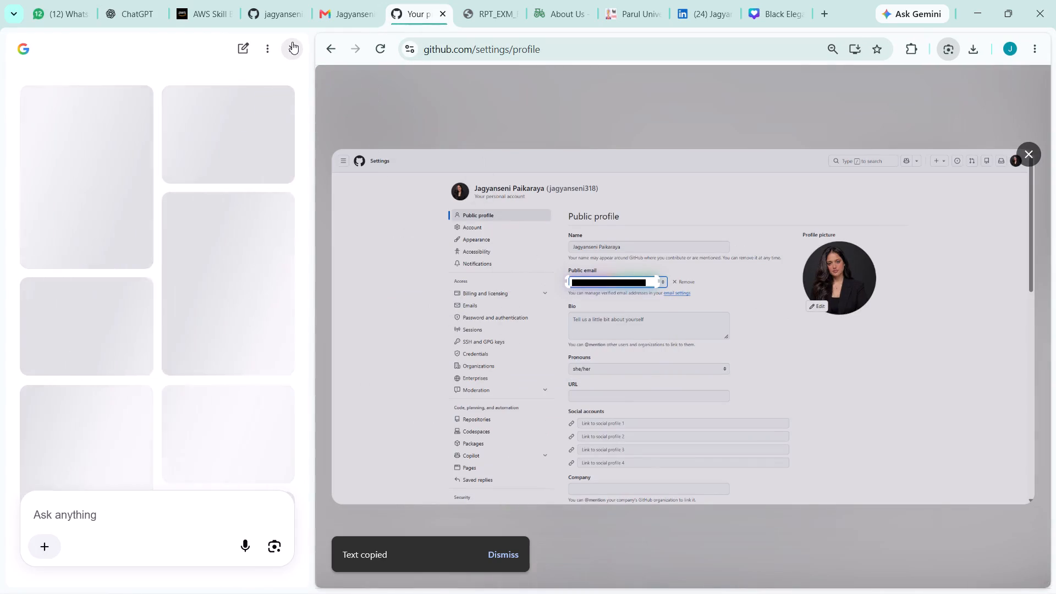
pyautogui.click(293, 42)
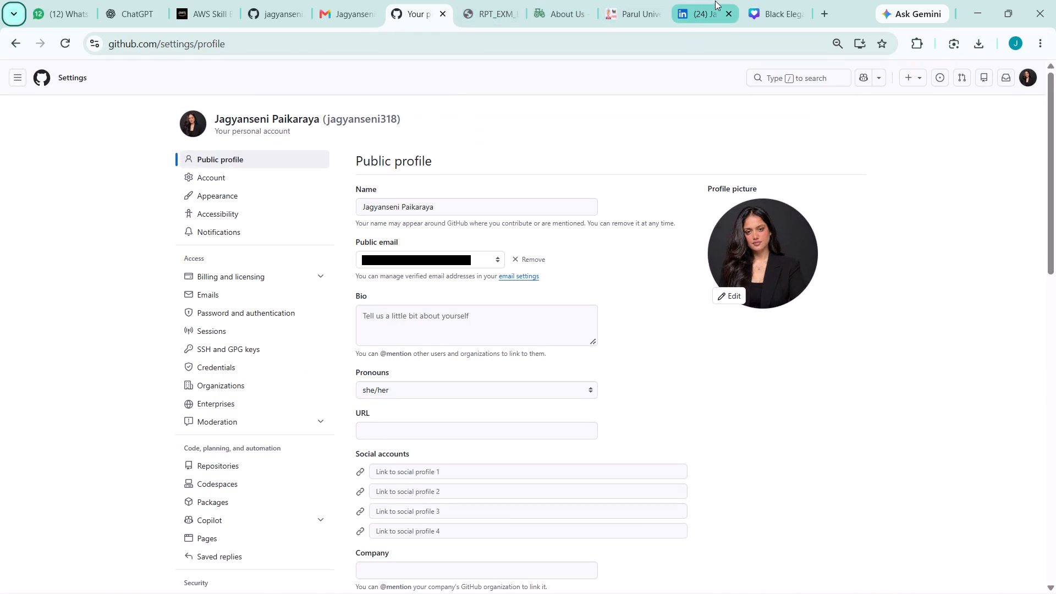
# In the Canva banner, paste the copied email into the empty text box below the GitHub link and widen it to one line.
pyautogui.click(715, 1)
pyautogui.click(752, 0)
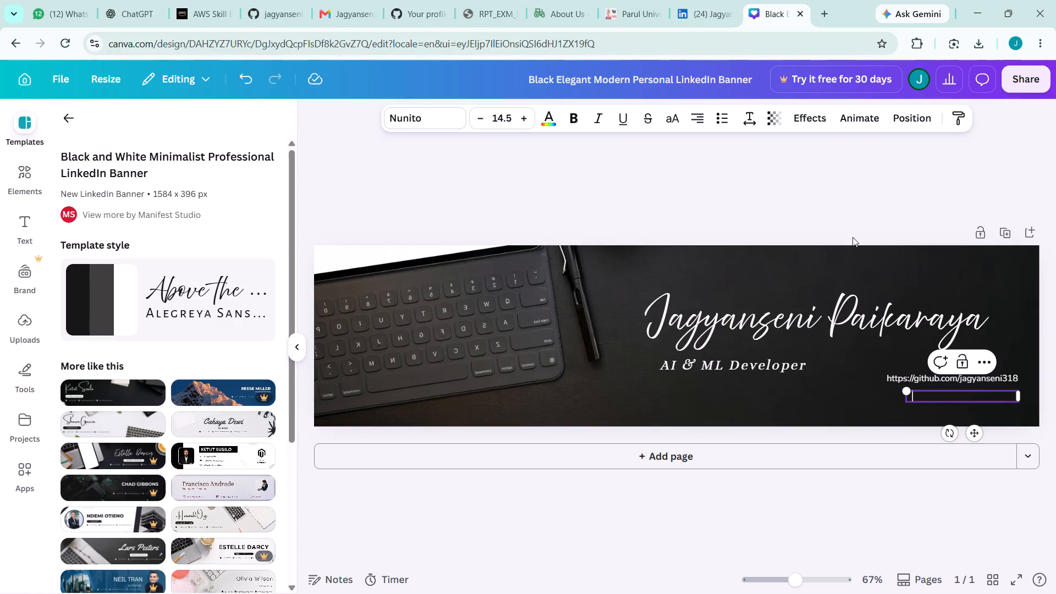
pyautogui.hotkey('ctrl', 'v')
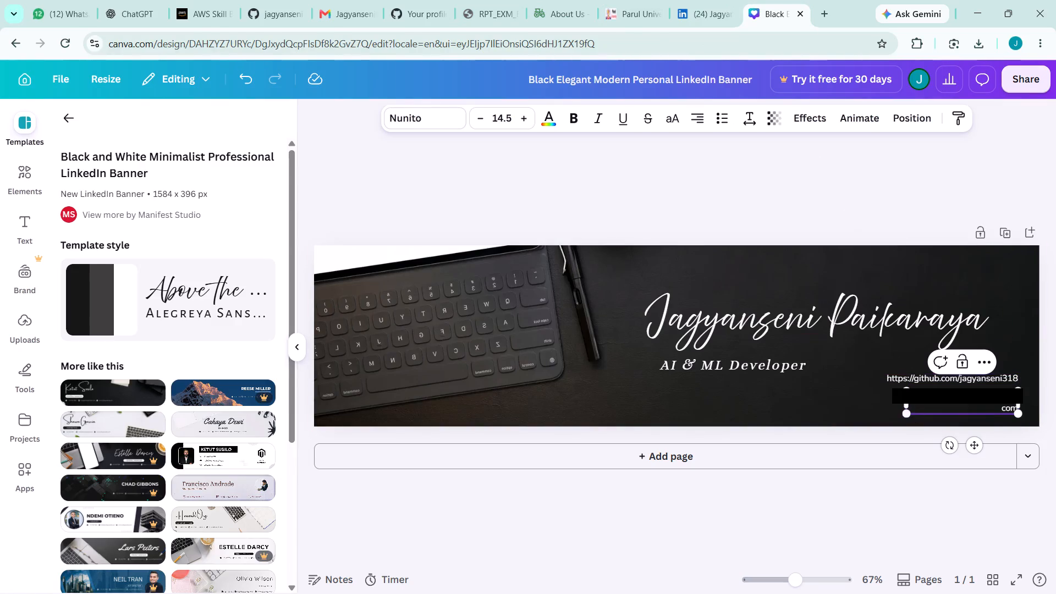
pyautogui.click(906, 406)
pyautogui.moveTo(903, 403); pyautogui.dragTo(884, 406)
pyautogui.click(854, 399)
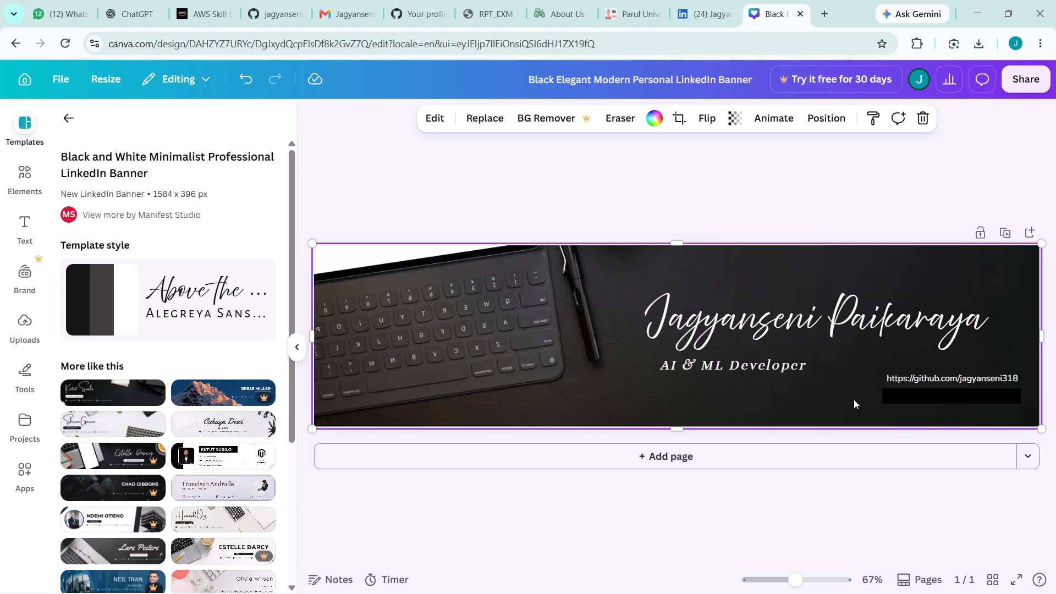
pyautogui.click(723, 502)
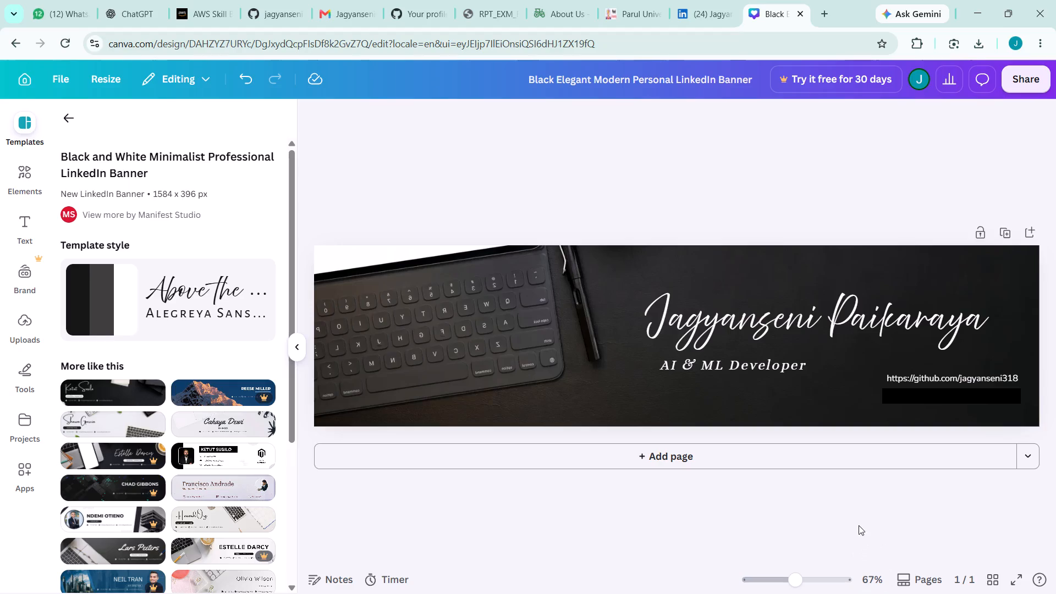
# Download the banner as a PNG and save it as "Black Elegant Modern Personal LinkedIn Banner.png" in the Profile folder under Pictures.
pyautogui.click(1024, 86)
pyautogui.click(820, 410)
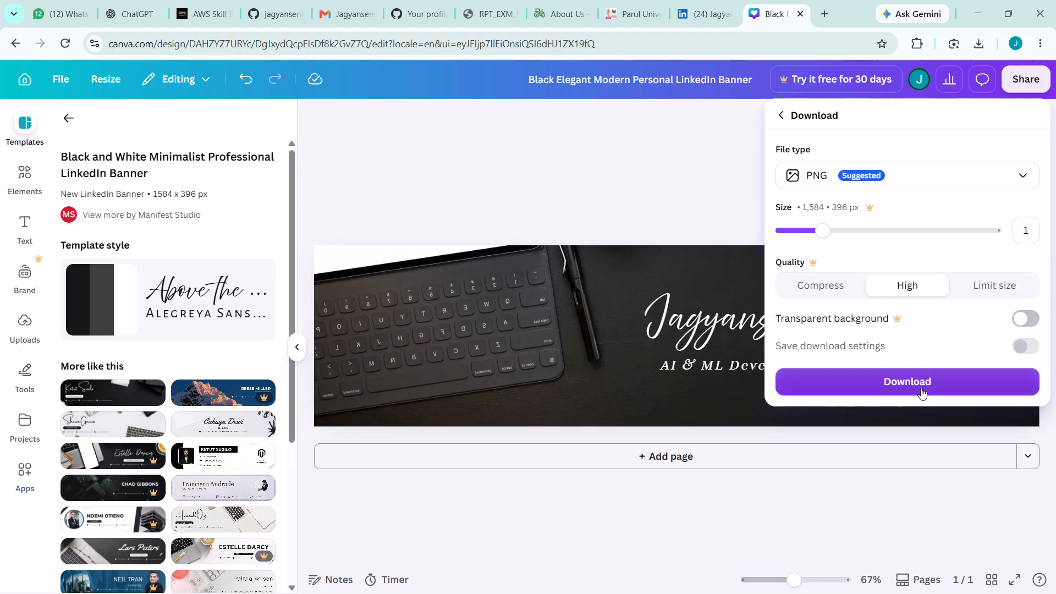
pyautogui.click(921, 388)
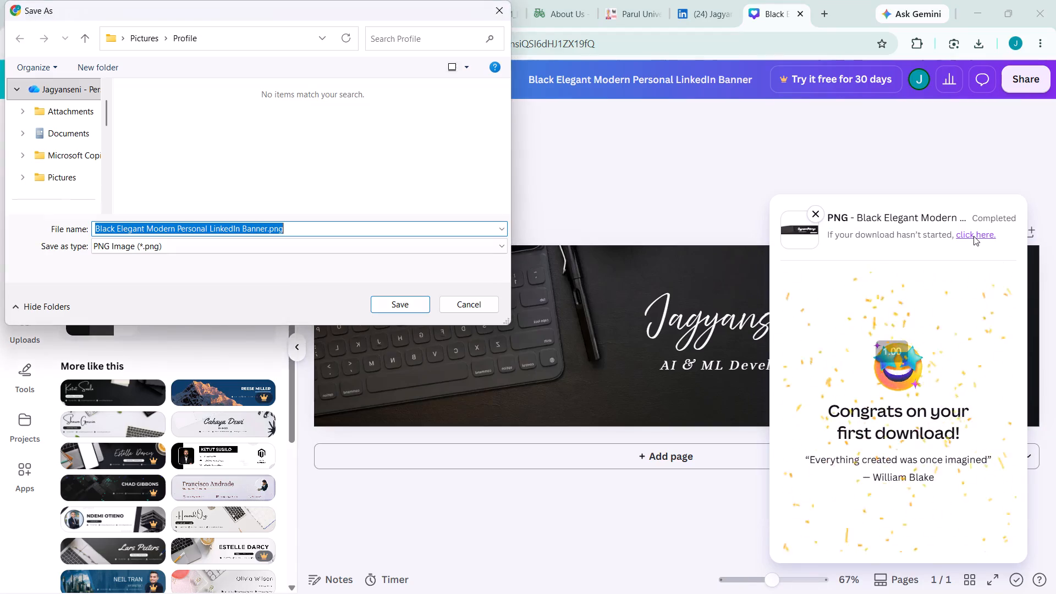
pyautogui.click(974, 236)
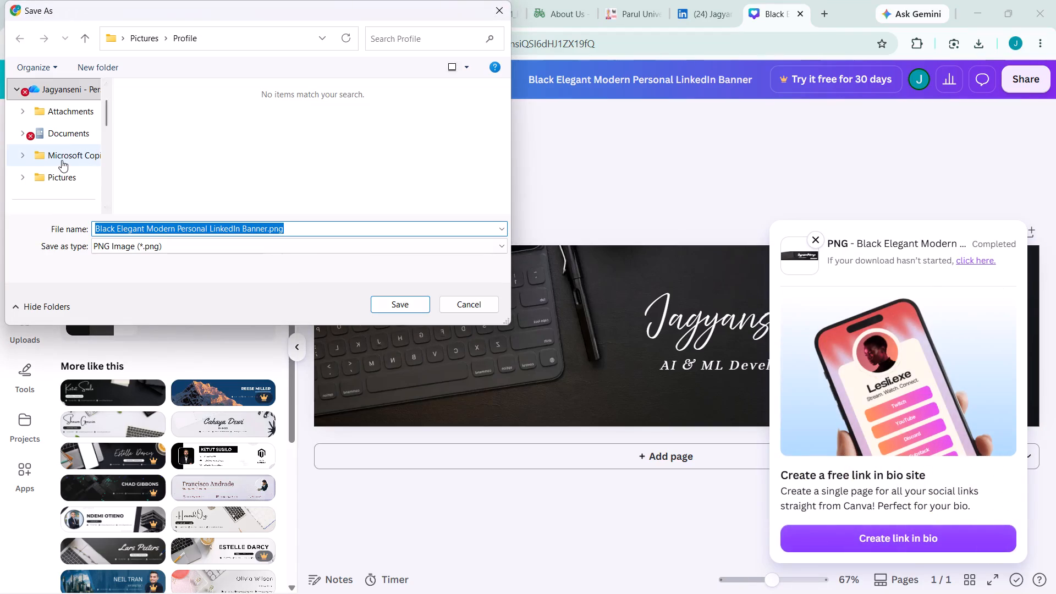
pyautogui.scroll(-1, 62, 160)
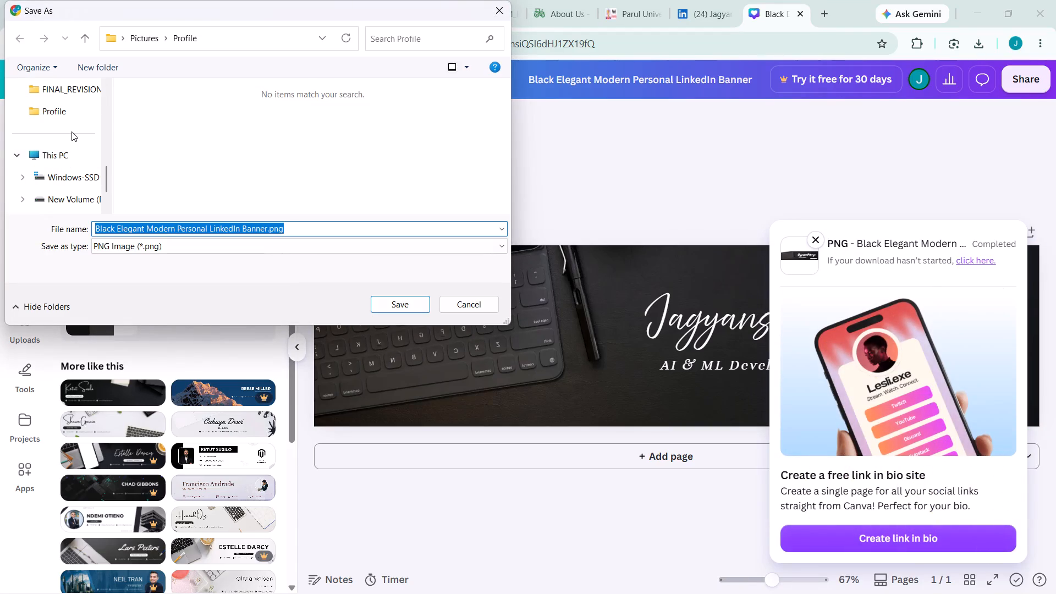
pyautogui.scroll(1, 71, 131)
pyautogui.click(65, 177)
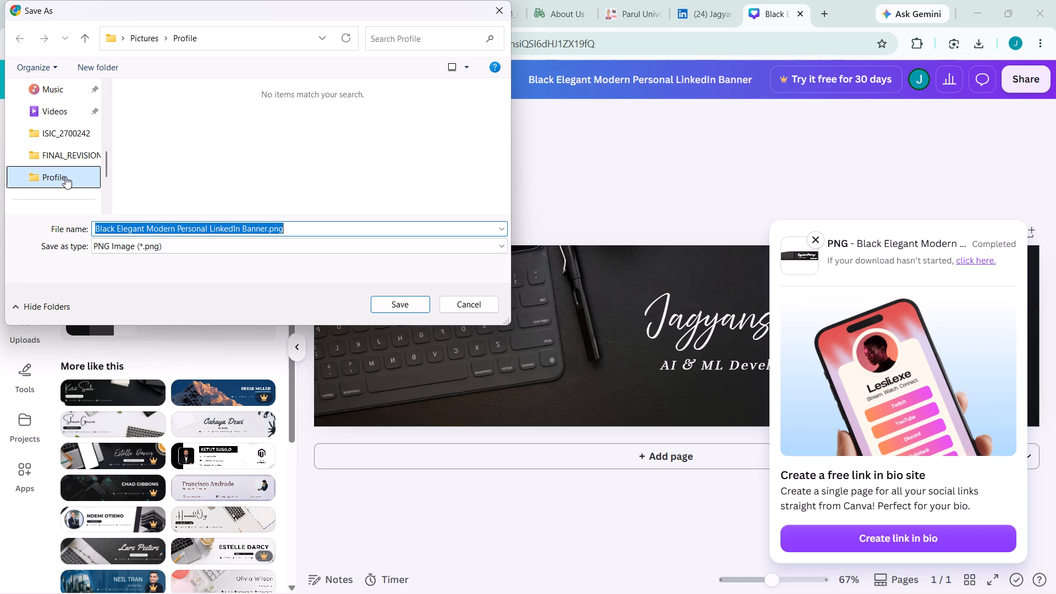
pyautogui.click(380, 300)
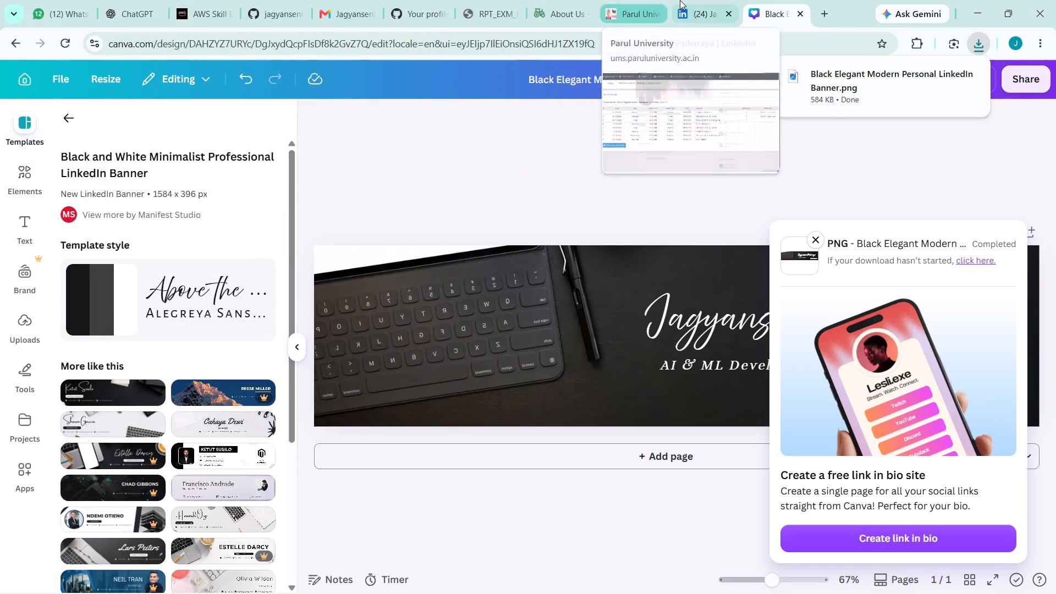
# Switch to the LinkedIn profile and replace its cover photo with "Black Elegant Modern Personal LinkedIn Banner.png" from the Profile folder.
pyautogui.click(682, 0)
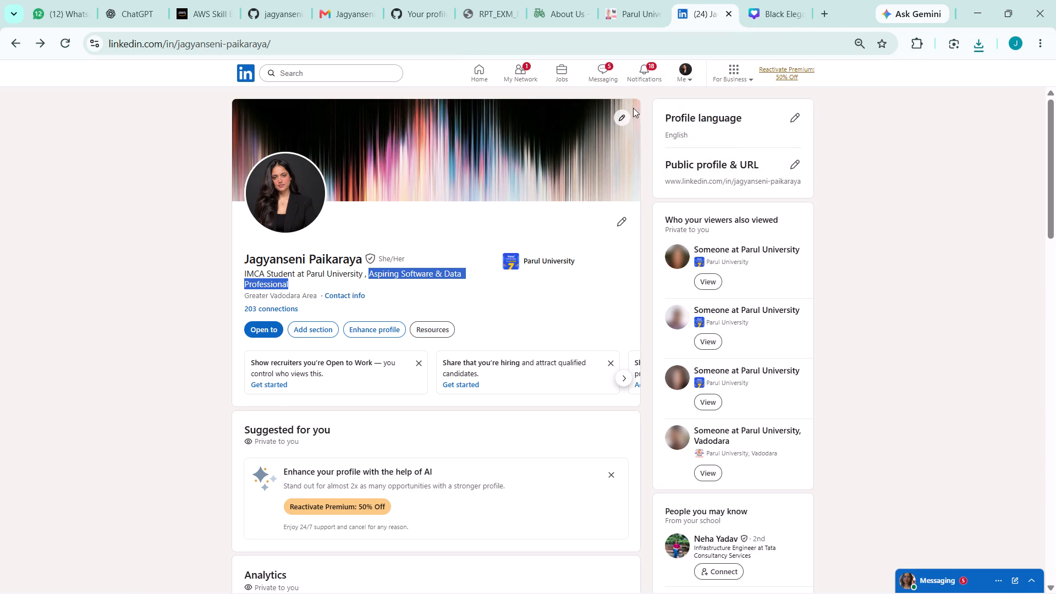
pyautogui.click(622, 115)
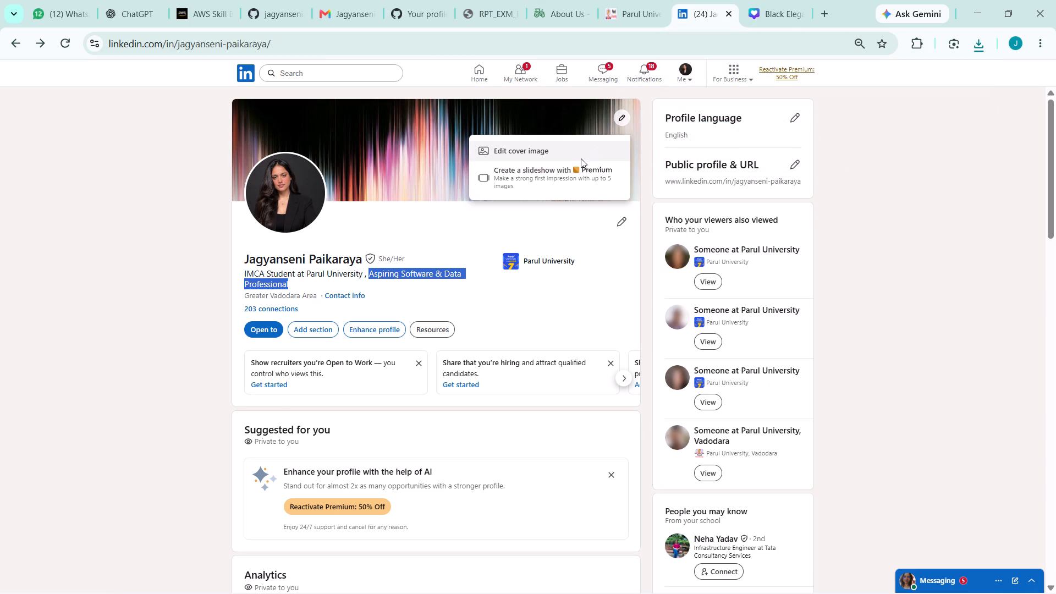
pyautogui.click(581, 158)
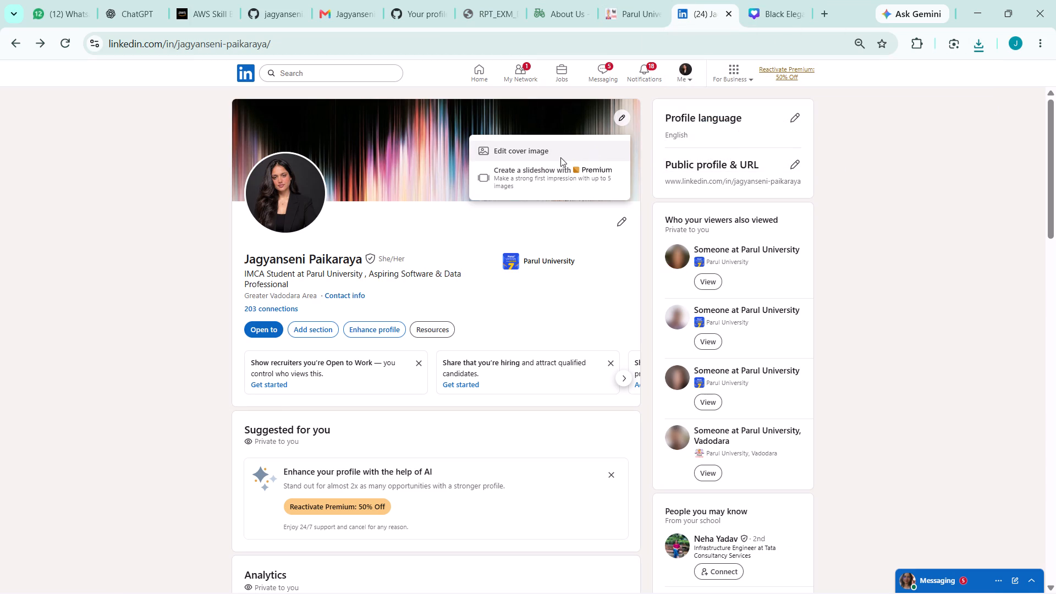
pyautogui.click(535, 148)
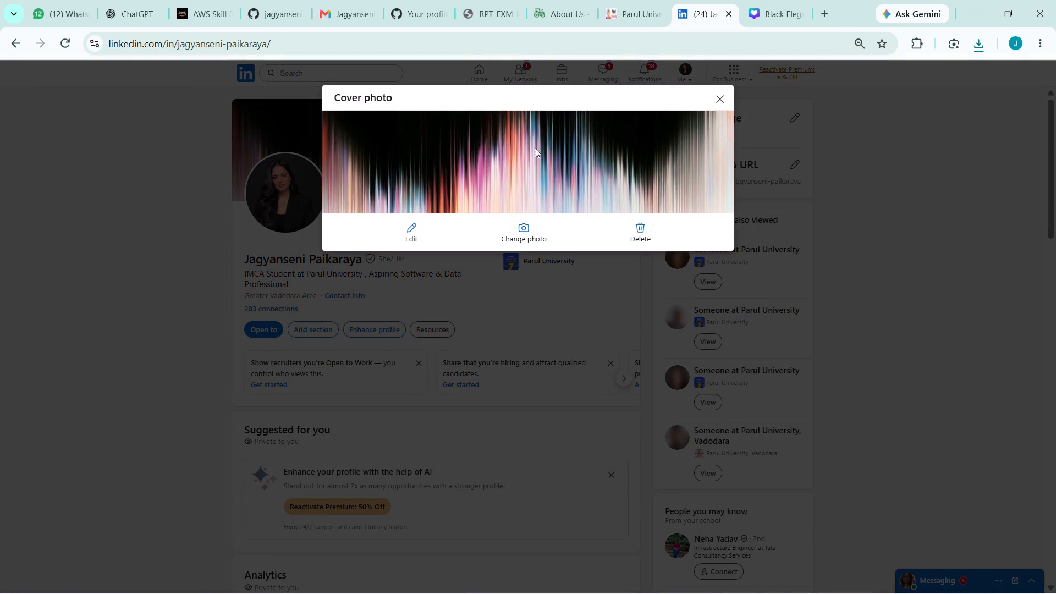
pyautogui.click(525, 235)
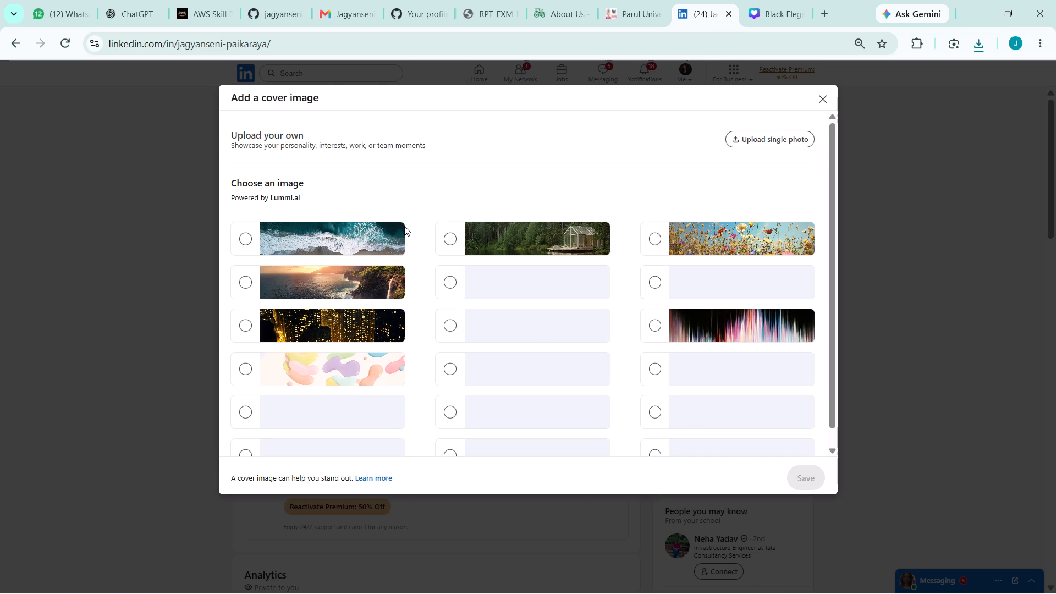
pyautogui.click(789, 135)
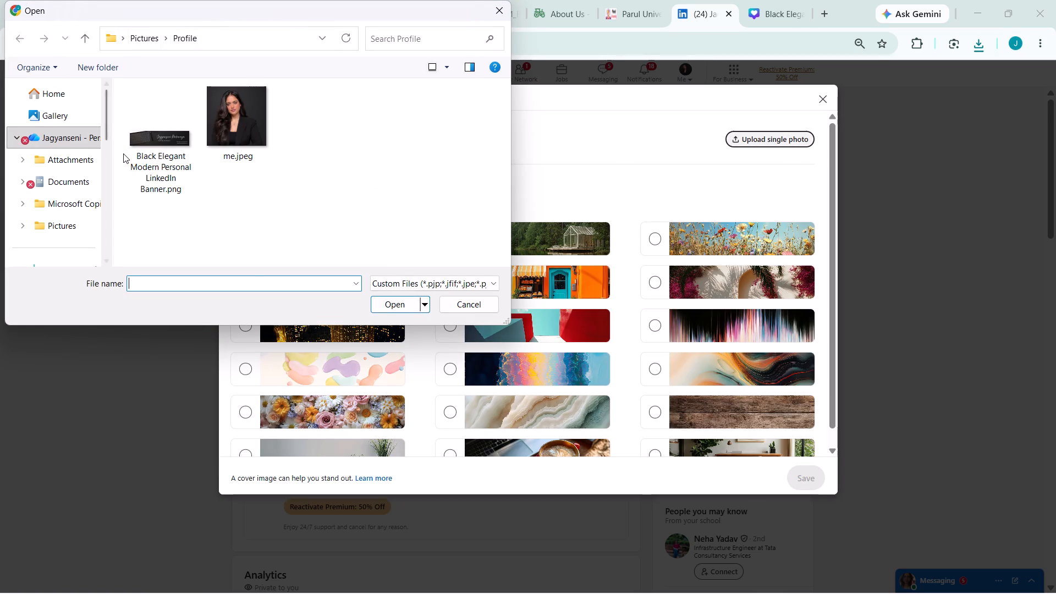
pyautogui.click(150, 148)
pyautogui.click(389, 302)
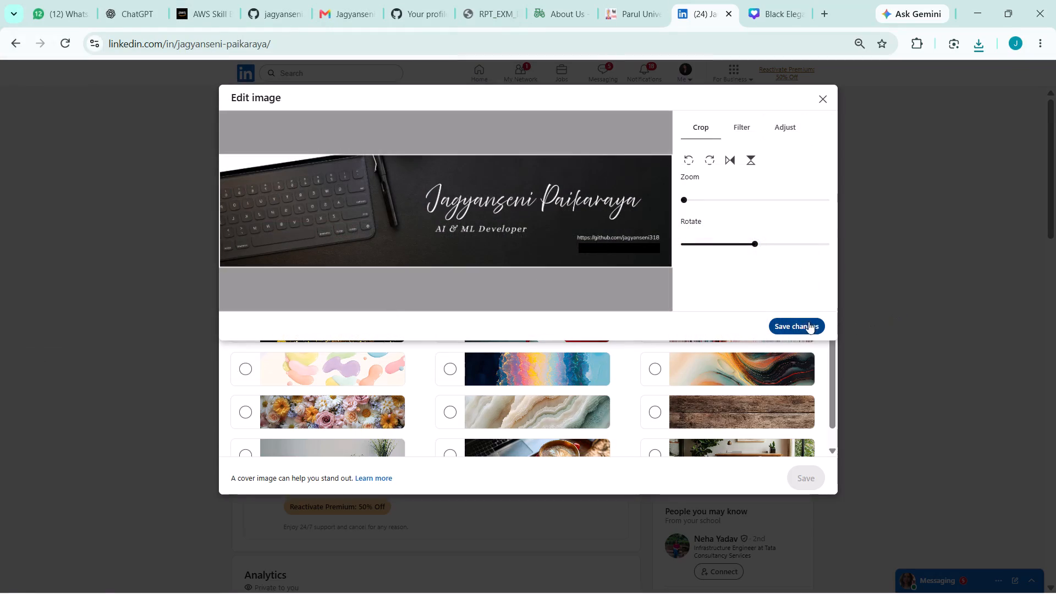
pyautogui.click(807, 324)
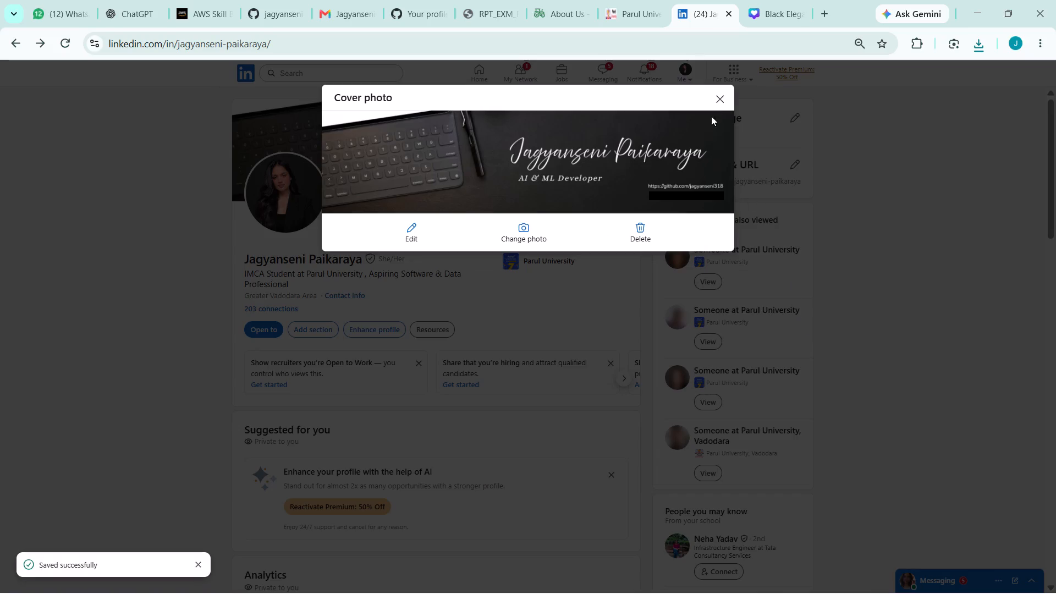
pyautogui.click(718, 101)
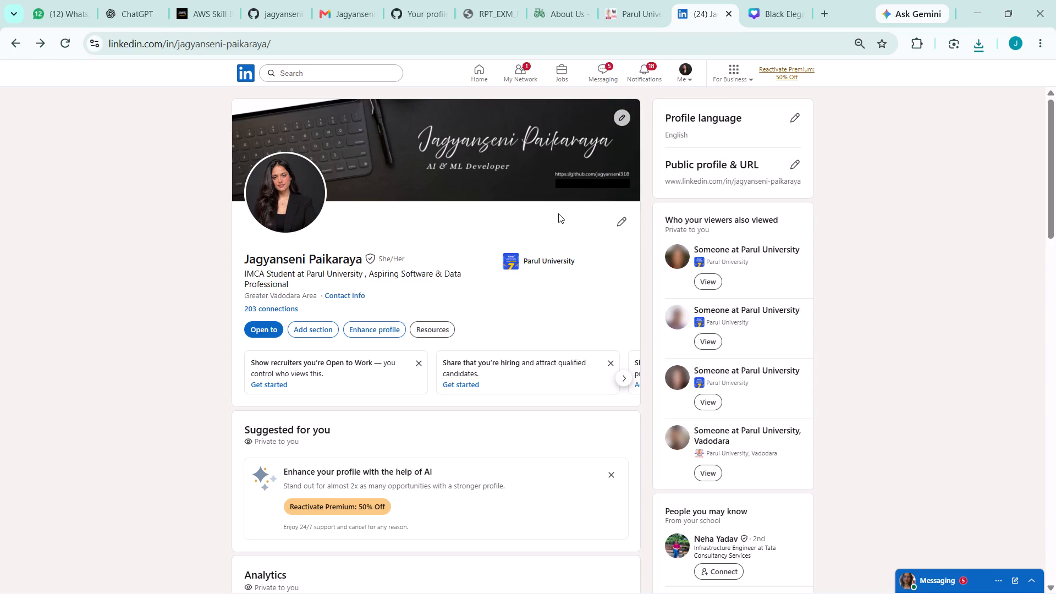
# Open the LinkedIn profile intro for editing and go to the headline and current position section.
pyautogui.click(622, 224)
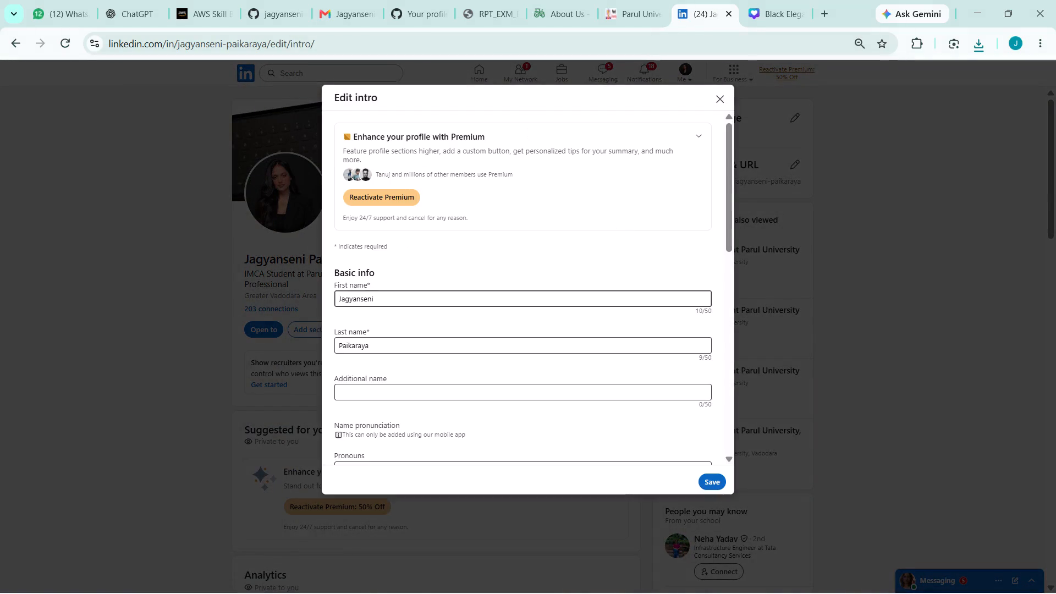
pyautogui.scroll(-5, 386, 342)
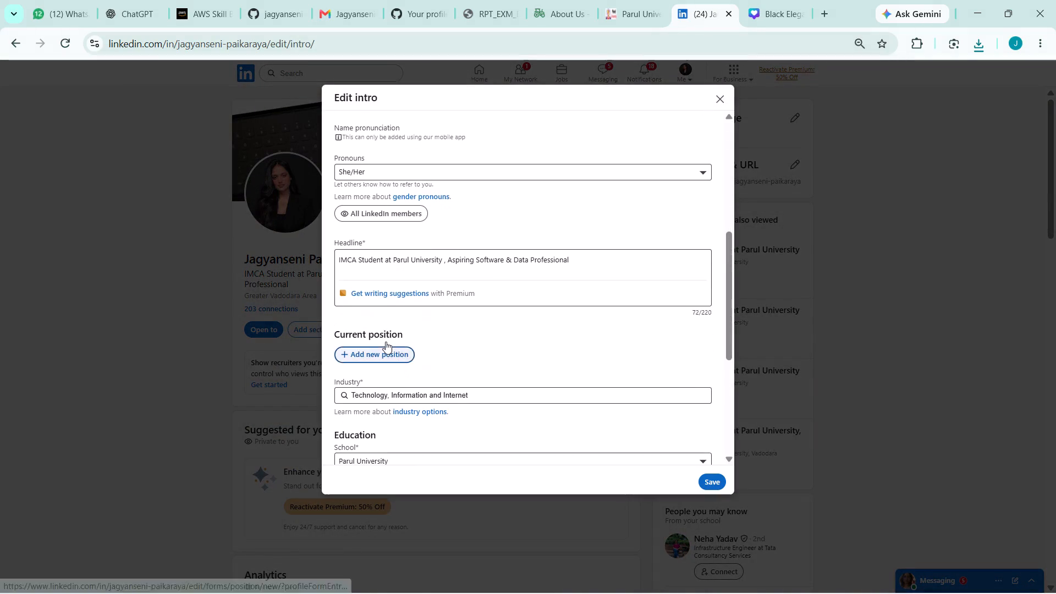